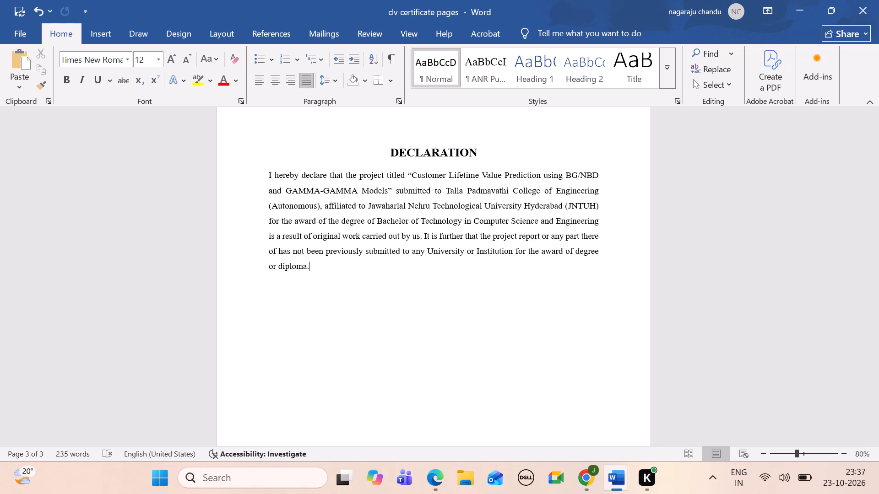
# Insert a table with three columns and four rows below the declaration paragraph.
pyautogui.click(102, 31)
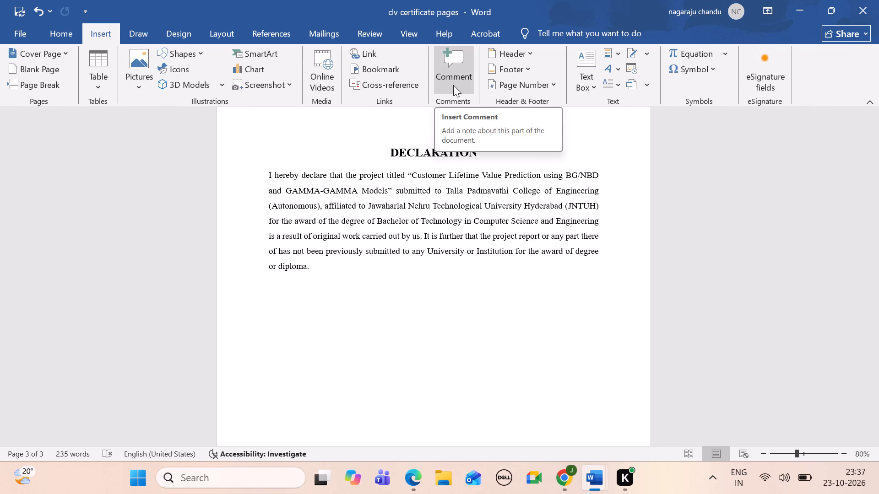
pyautogui.click(87, 59)
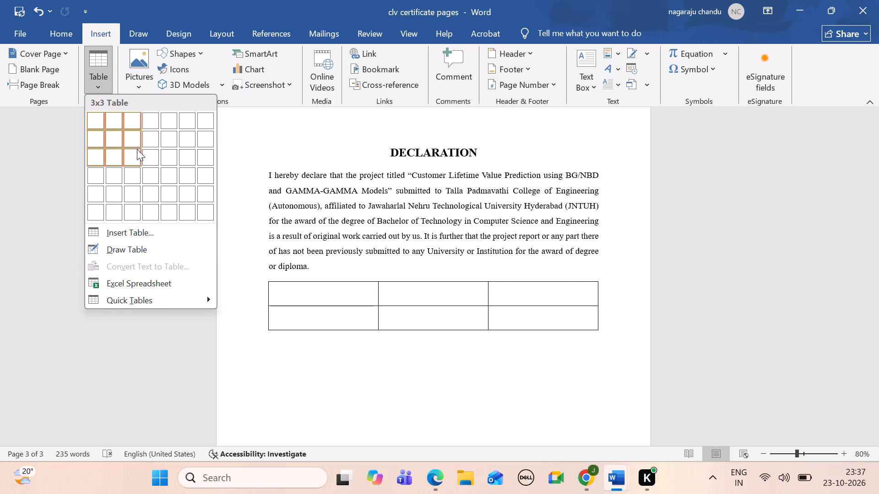
pyautogui.click(139, 172)
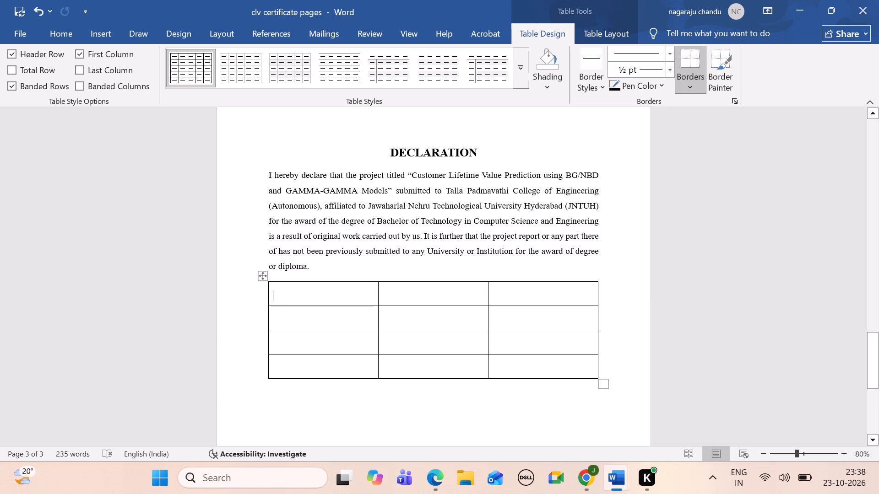
# Widen the table's first column slightly and shift the border between the second and third columns outward, narrowing the third column.
pyautogui.moveTo(378, 306); pyautogui.dragTo(385, 304)
pyautogui.moveTo(379, 278); pyautogui.dragTo(389, 278)
pyautogui.moveTo(389, 278); pyautogui.dragTo(365, 304)
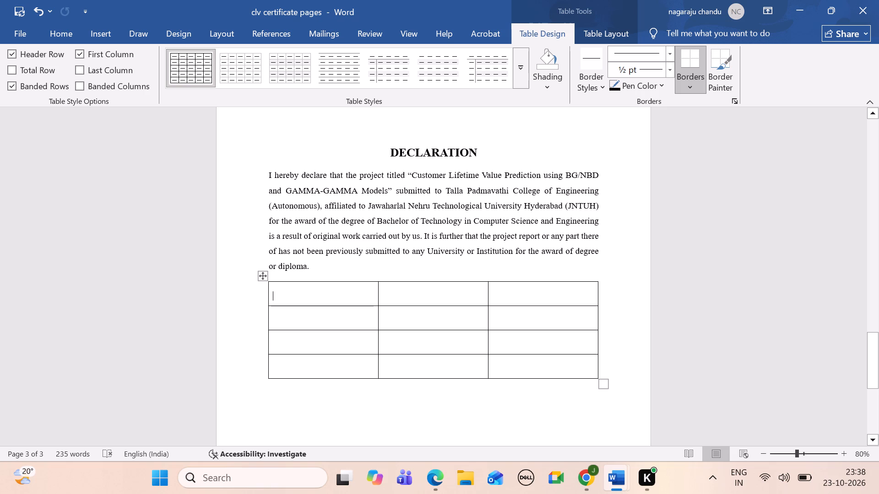
pyautogui.moveTo(378, 342); pyautogui.dragTo(386, 342)
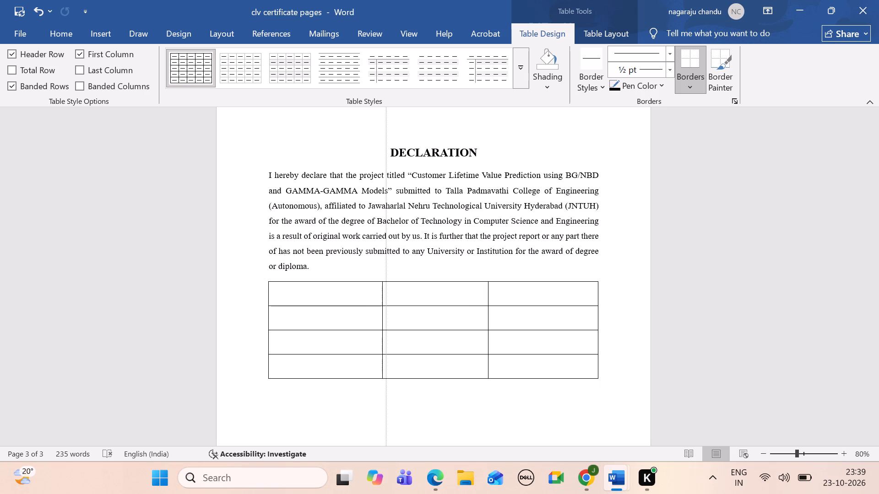
pyautogui.moveTo(386, 342); pyautogui.dragTo(394, 342)
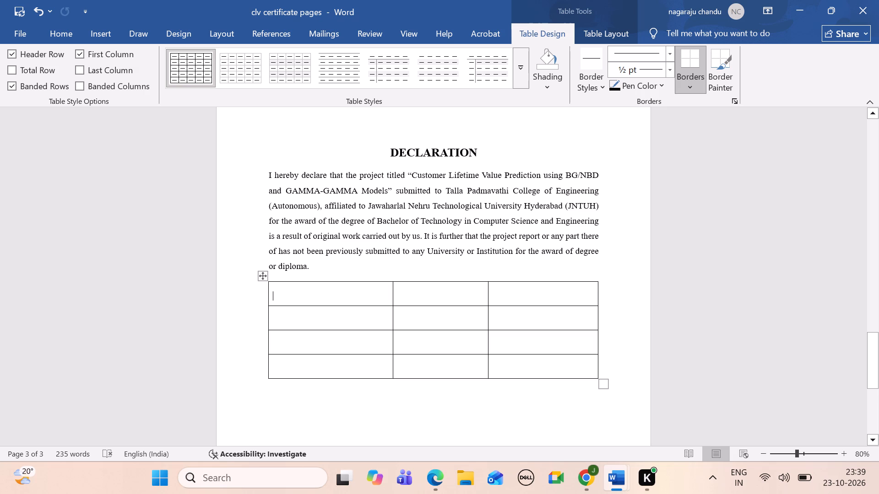
pyautogui.moveTo(488, 317); pyautogui.dragTo(492, 317)
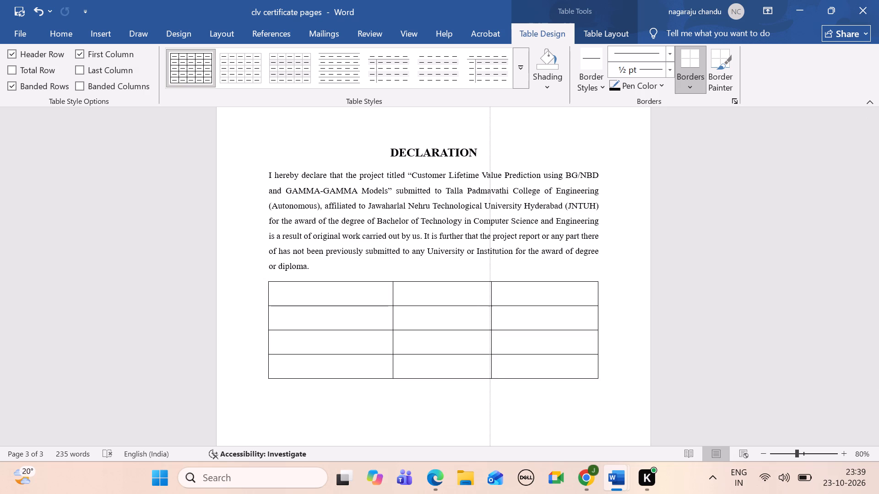
pyautogui.moveTo(492, 317); pyautogui.dragTo(506, 315)
pyautogui.moveTo(506, 315); pyautogui.dragTo(508, 315)
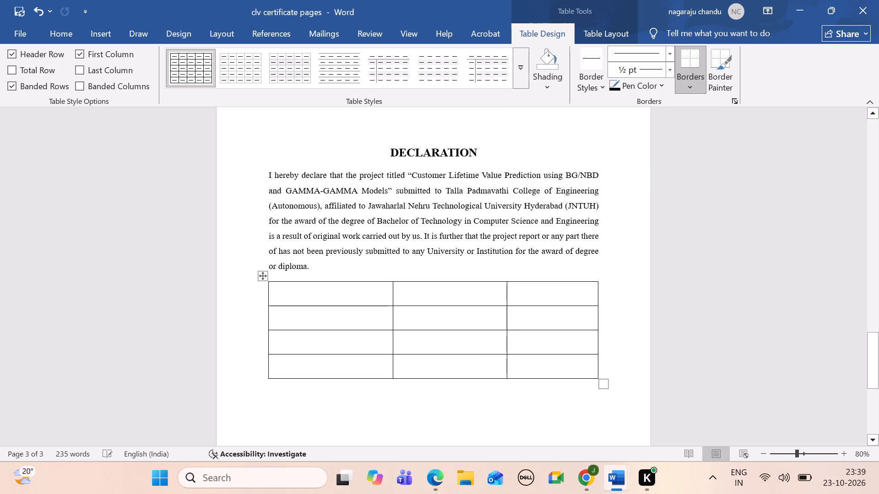
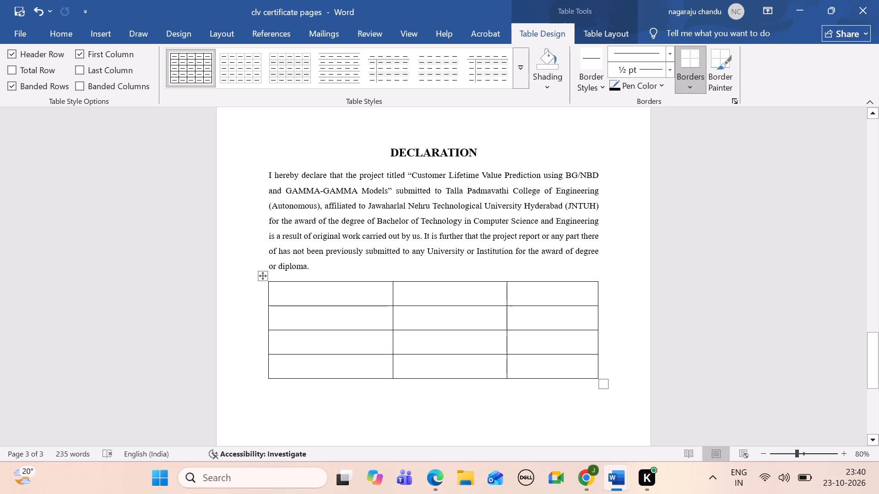
# Enter the bold heading "Name of Student" in the first cell of the table's top row.
pyautogui.hotkey('shift', 'b')
pyautogui.press('BackSpace')
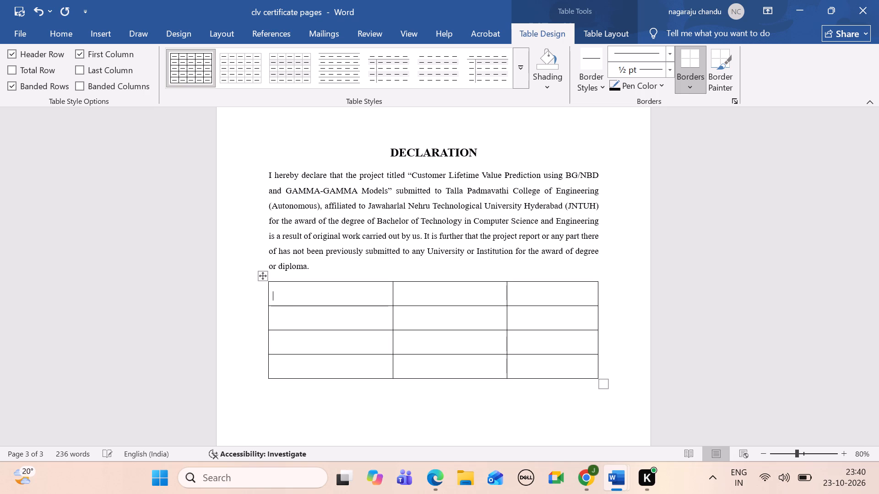
pyautogui.hotkey('ctrl', 'b')
pyautogui.hotkey('shift', 'n')
pyautogui.write('ame')
pyautogui.press('space')
pyautogui.write('of')
pyautogui.press('space')
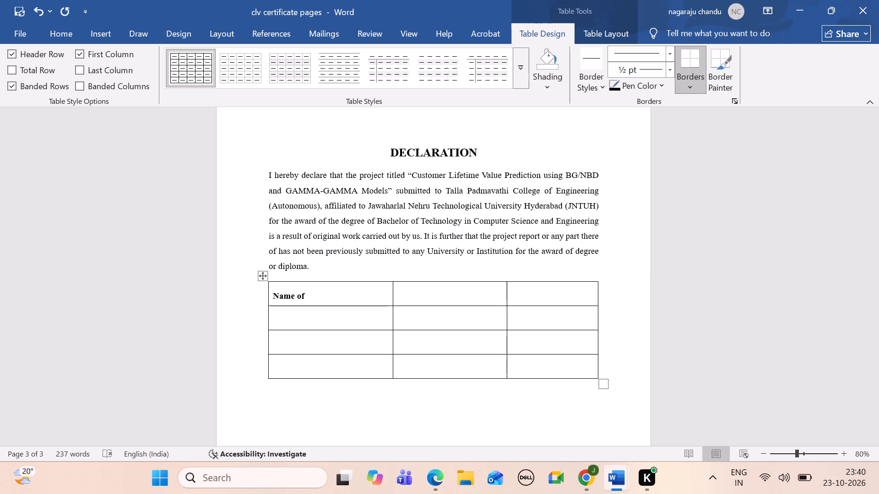
pyautogui.write('Sr')
pyautogui.press('BackSpace')
pyautogui.write('tudebt')
pyautogui.press('BackSpace')
pyautogui.press('BackSpace')
pyautogui.write('nt')
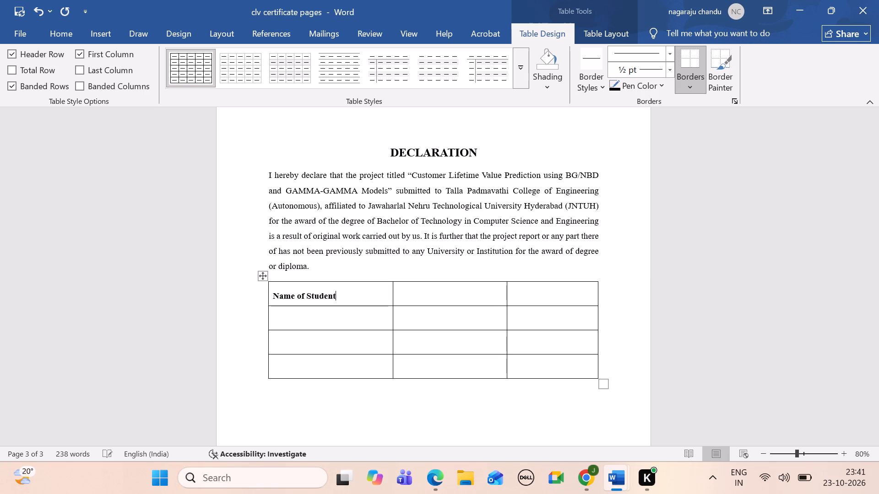
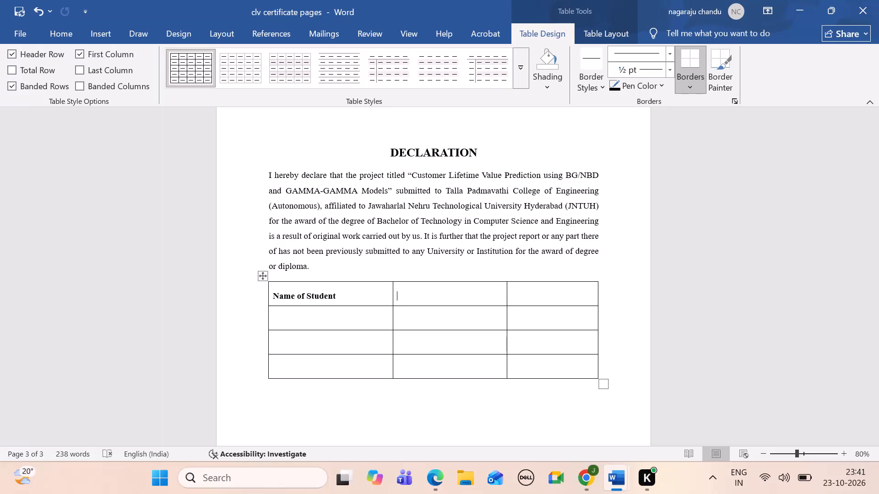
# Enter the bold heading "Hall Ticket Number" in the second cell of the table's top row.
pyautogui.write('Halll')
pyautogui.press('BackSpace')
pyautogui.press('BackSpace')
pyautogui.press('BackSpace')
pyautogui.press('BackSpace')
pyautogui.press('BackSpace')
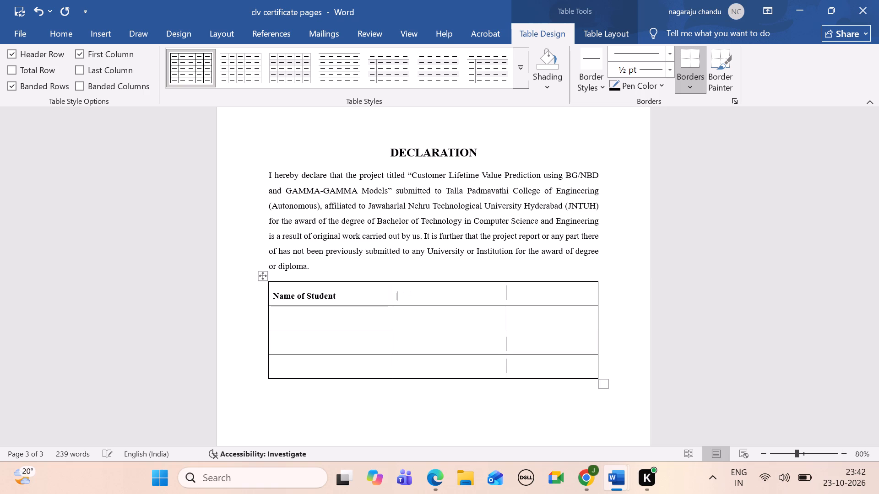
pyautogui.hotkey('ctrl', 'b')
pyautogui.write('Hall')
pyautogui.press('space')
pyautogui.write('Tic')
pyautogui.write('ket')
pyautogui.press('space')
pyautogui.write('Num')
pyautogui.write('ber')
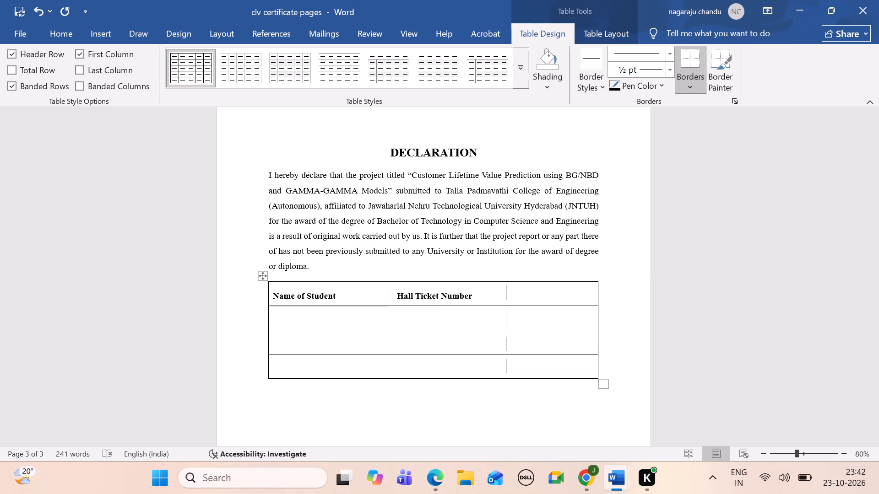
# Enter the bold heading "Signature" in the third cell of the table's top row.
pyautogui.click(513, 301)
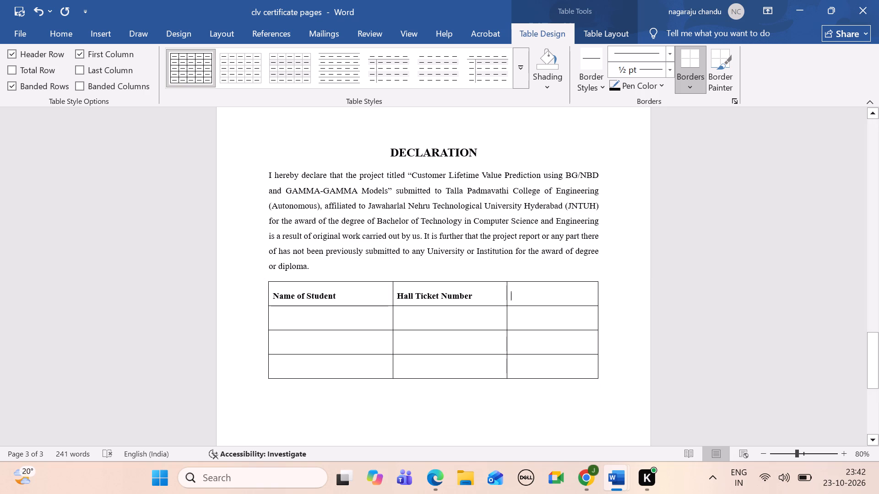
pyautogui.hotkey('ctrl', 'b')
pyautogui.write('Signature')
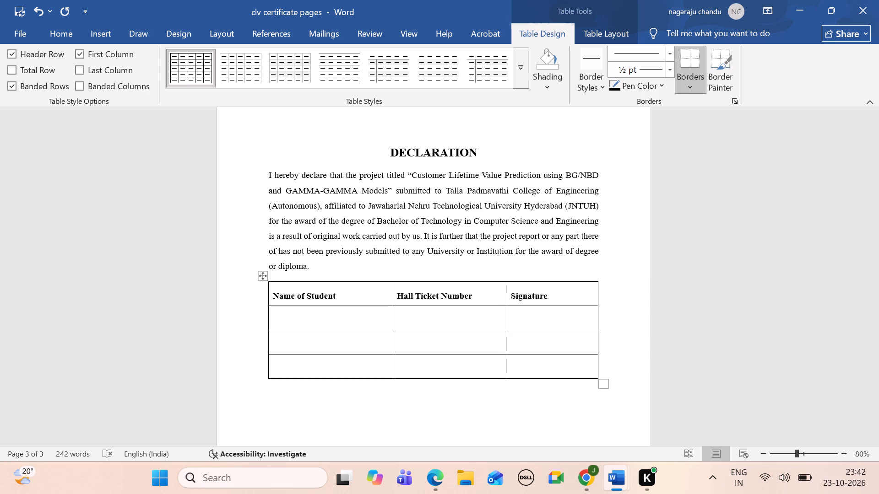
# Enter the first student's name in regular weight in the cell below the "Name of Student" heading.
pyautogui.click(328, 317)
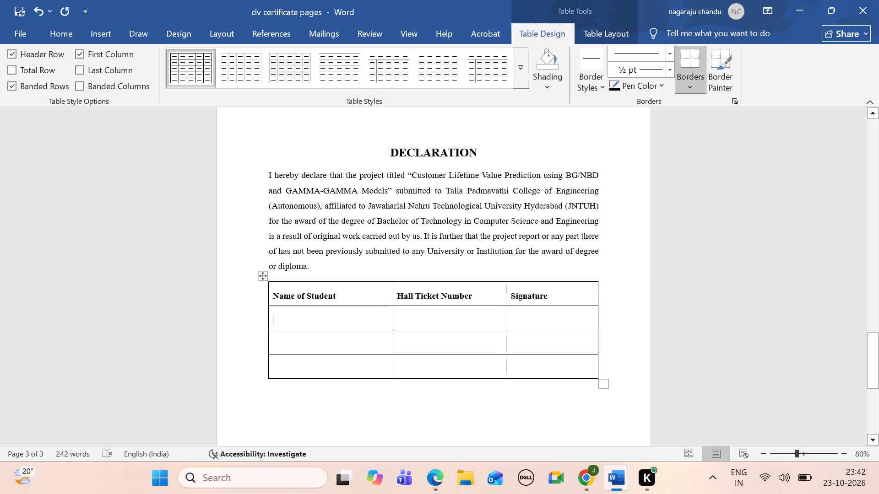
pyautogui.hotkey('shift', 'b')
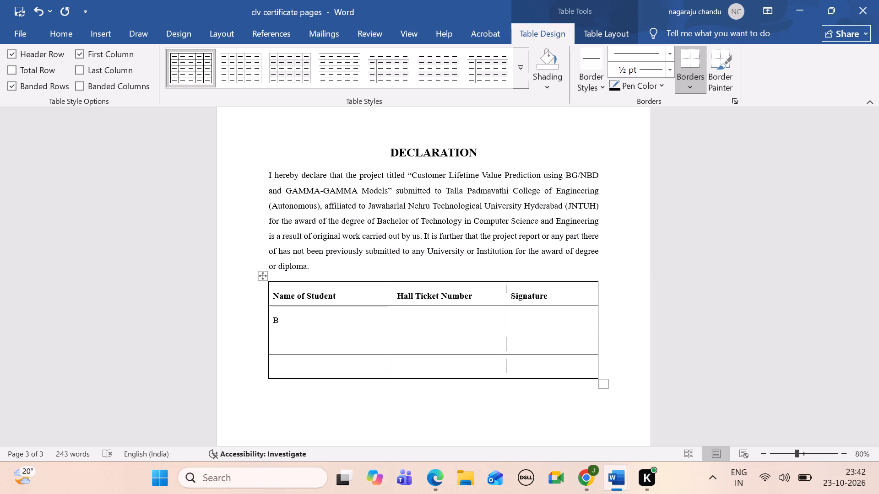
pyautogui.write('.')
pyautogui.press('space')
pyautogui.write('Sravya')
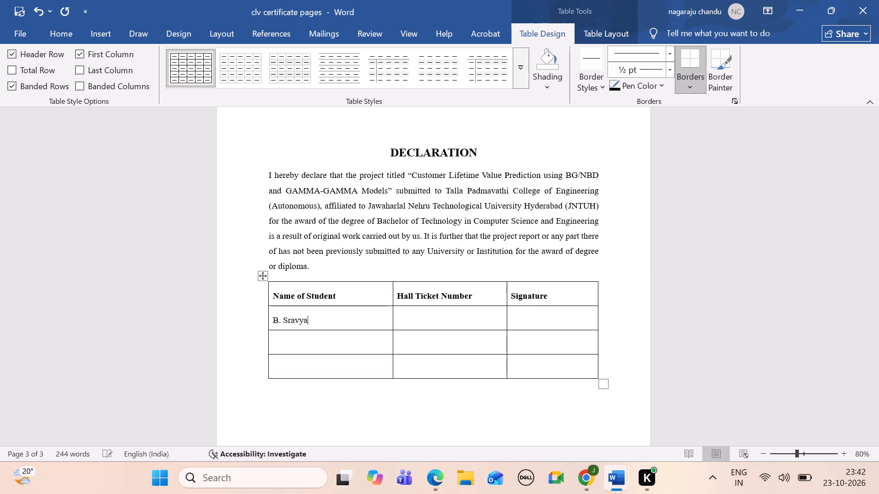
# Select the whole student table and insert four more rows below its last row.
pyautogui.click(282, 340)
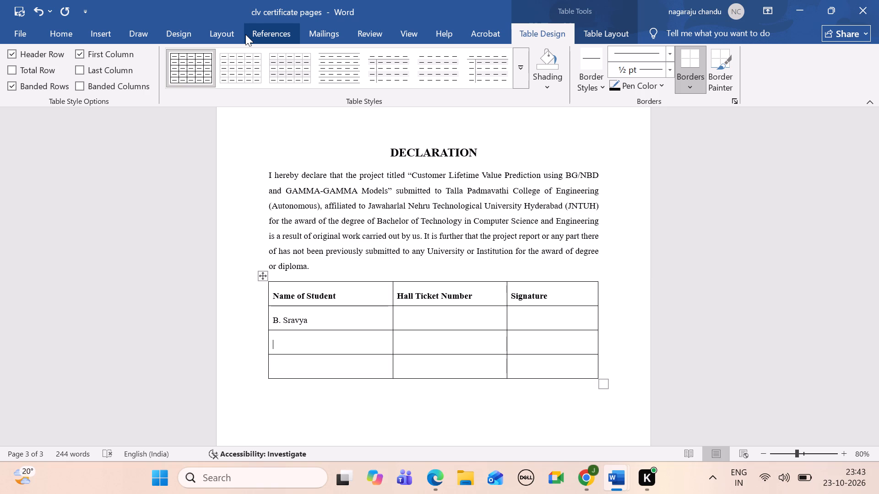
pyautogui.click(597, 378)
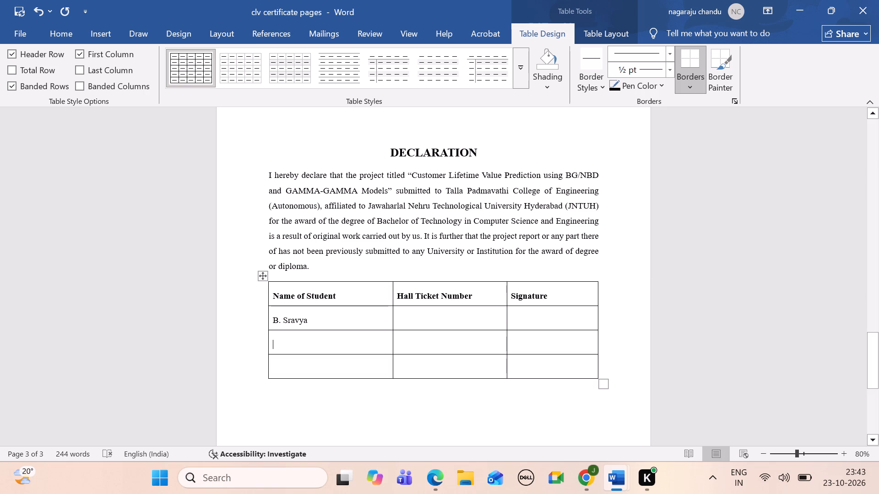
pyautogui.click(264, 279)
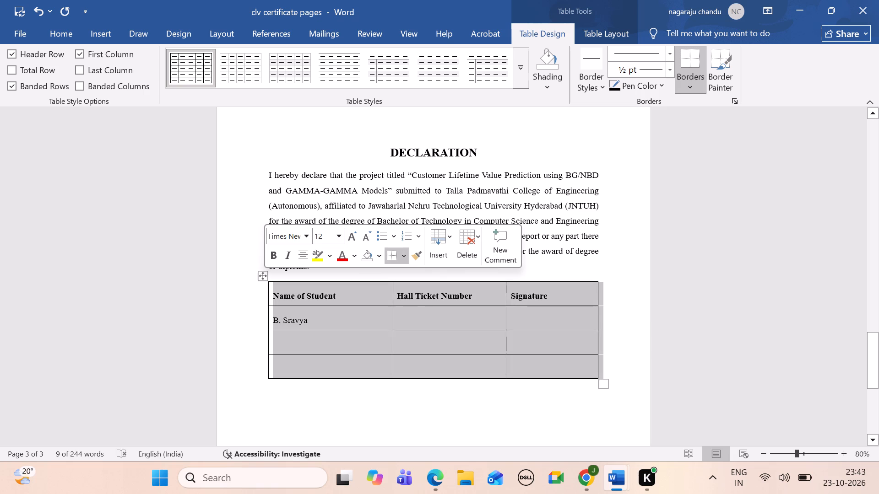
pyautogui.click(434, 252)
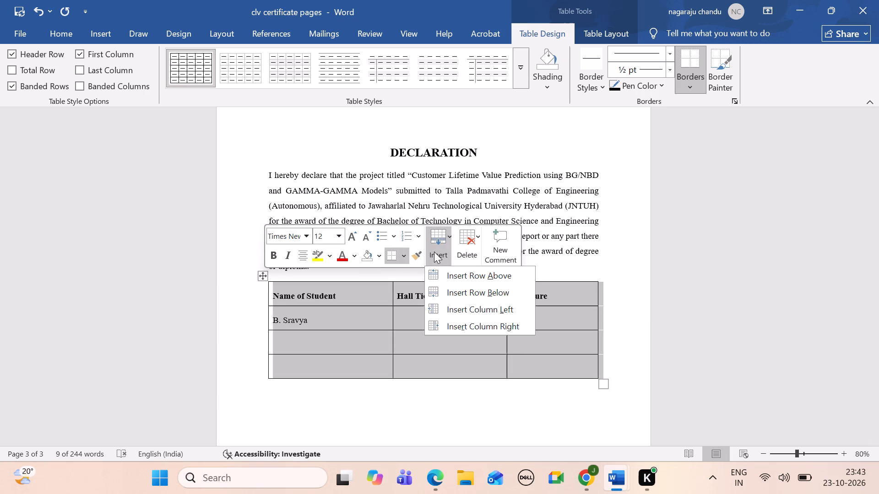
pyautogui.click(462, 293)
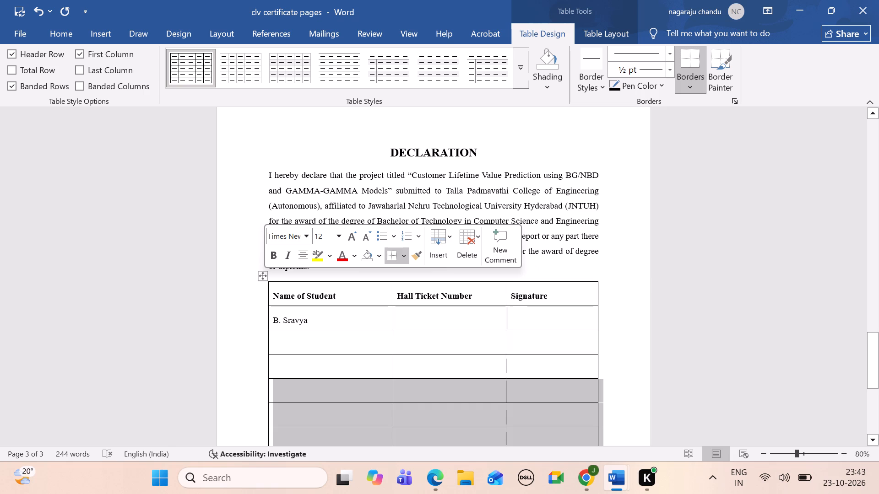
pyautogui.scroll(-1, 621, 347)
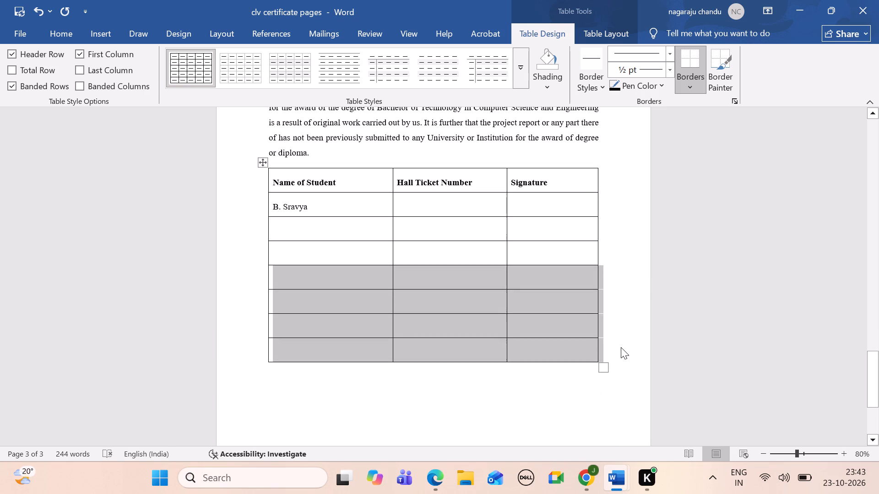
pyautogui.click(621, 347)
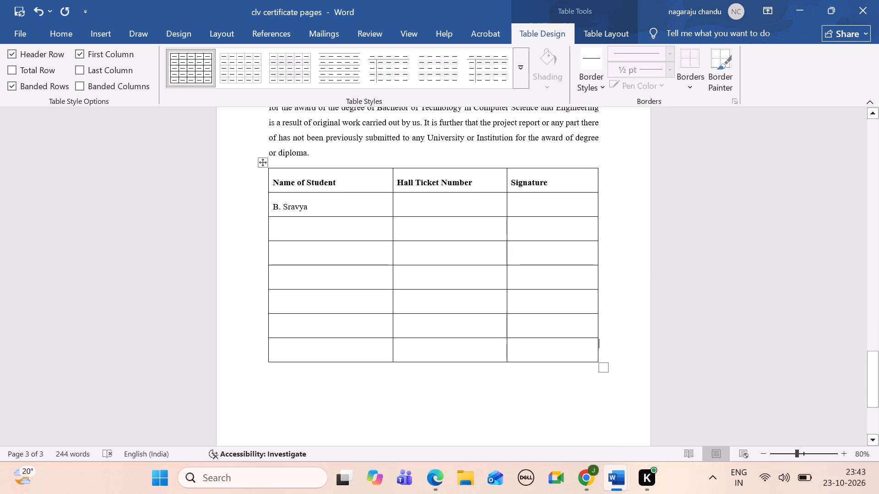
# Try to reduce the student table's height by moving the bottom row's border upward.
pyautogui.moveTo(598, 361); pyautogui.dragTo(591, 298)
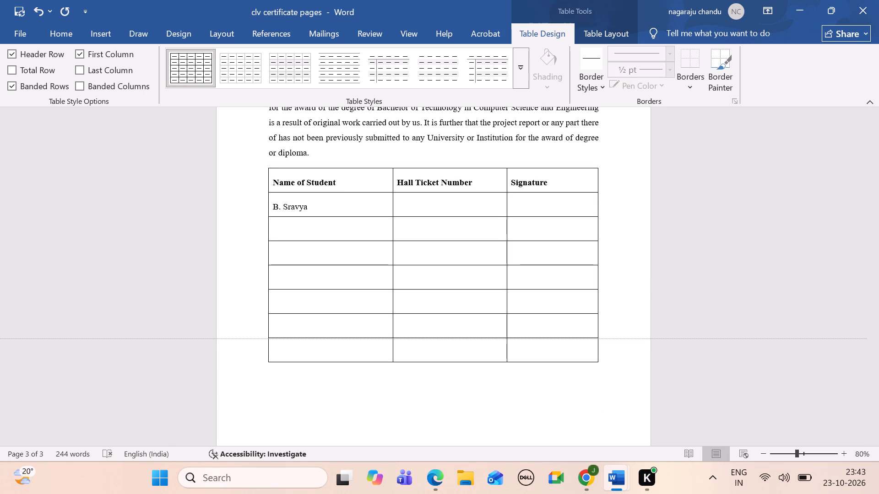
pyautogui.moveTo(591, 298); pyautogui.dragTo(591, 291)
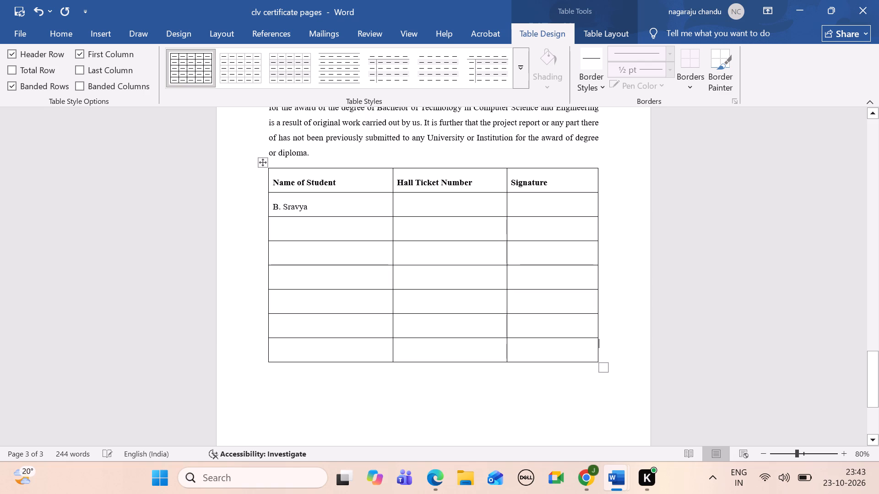
# Delete all rows of the student table below the declaration text.
pyautogui.click(263, 161)
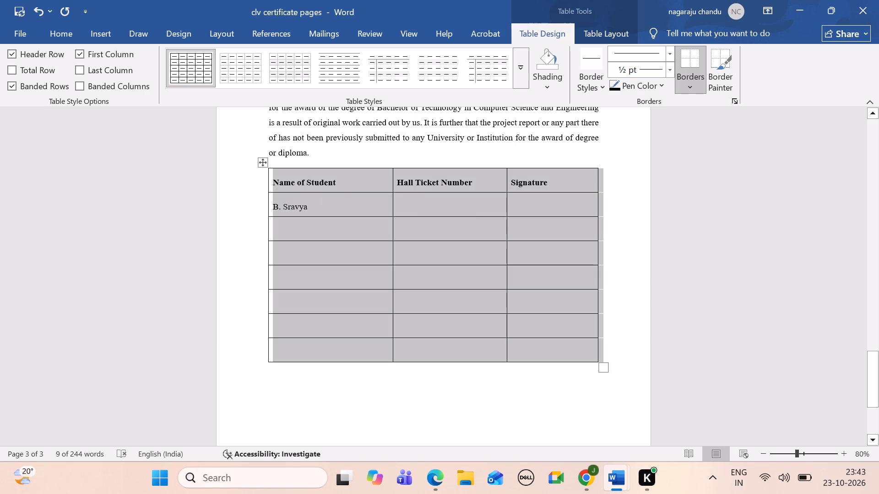
pyautogui.click(267, 162)
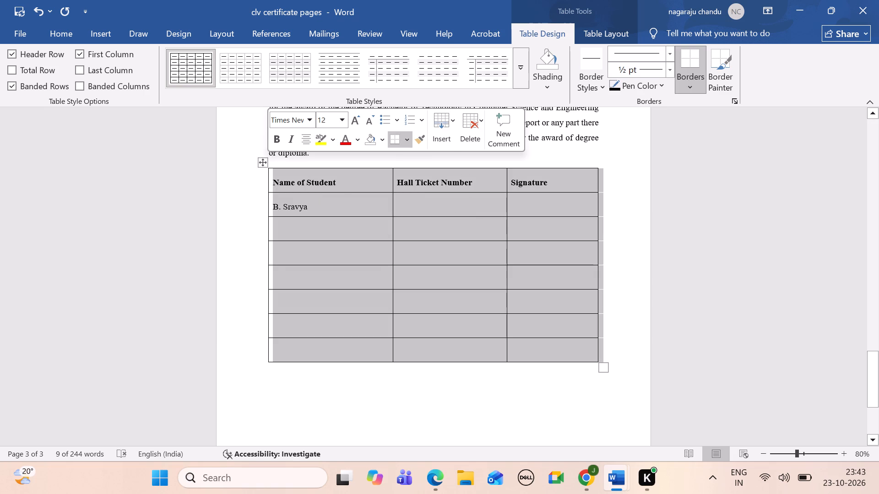
pyautogui.click(465, 135)
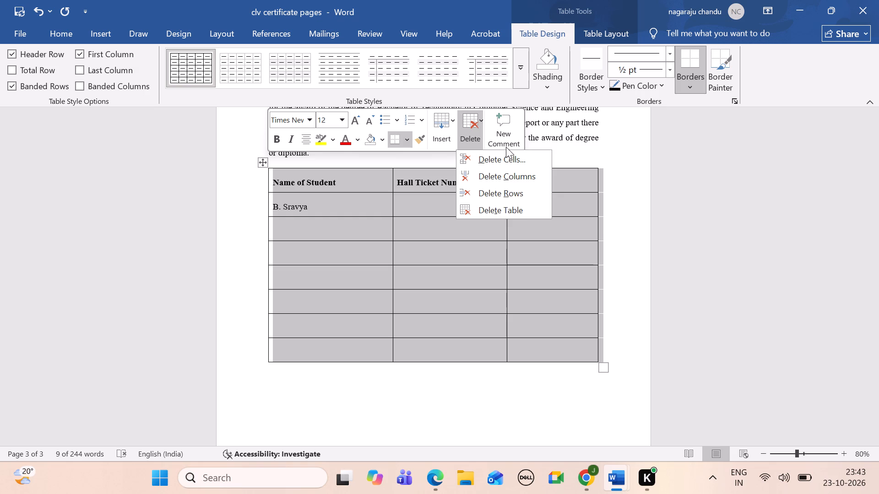
pyautogui.click(508, 191)
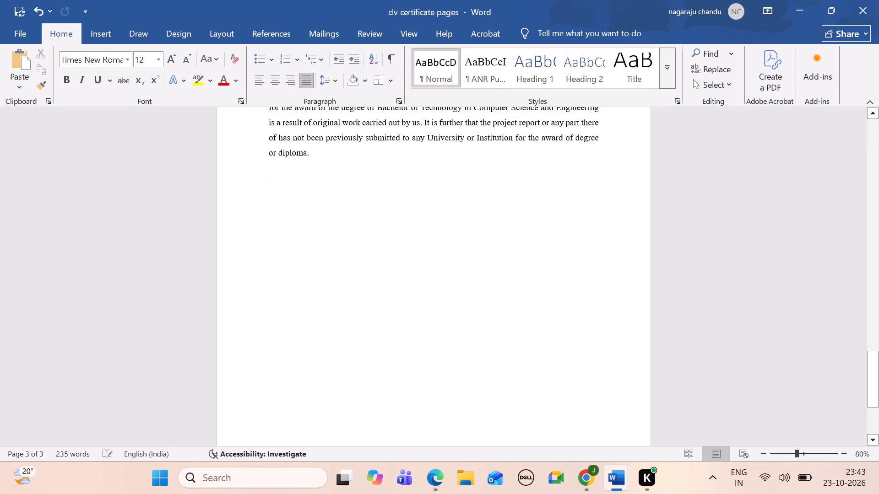
# Insert a table with three columns and five rows below the declaration text.
pyautogui.click(102, 39)
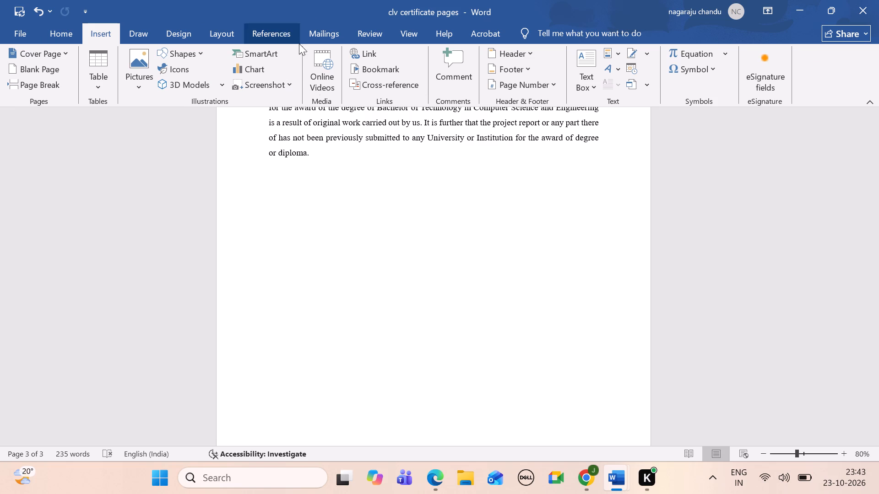
pyautogui.click(101, 83)
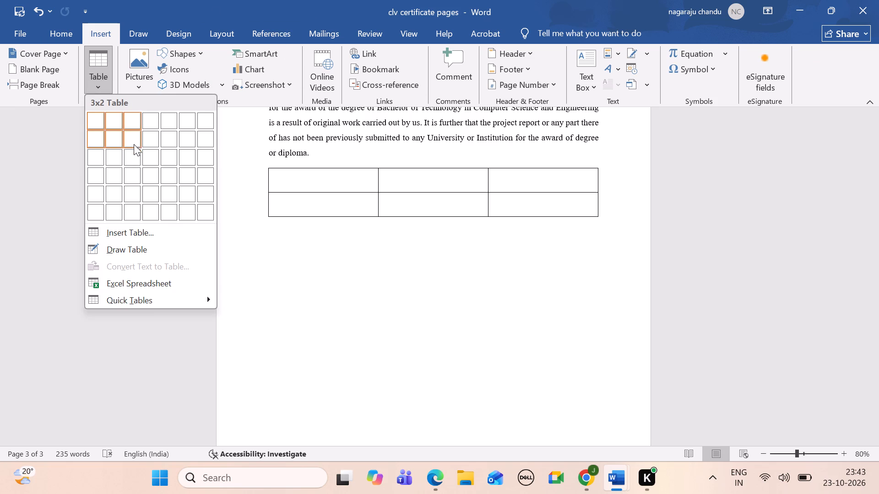
pyautogui.click(139, 186)
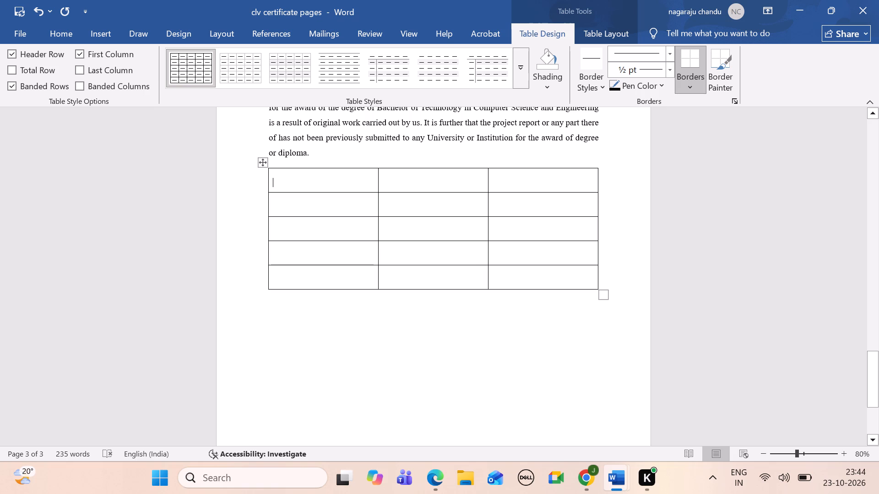
# Adjust the new table's column borders so the first column is the widest and the third the narrowest.
pyautogui.moveTo(378, 230); pyautogui.dragTo(397, 231)
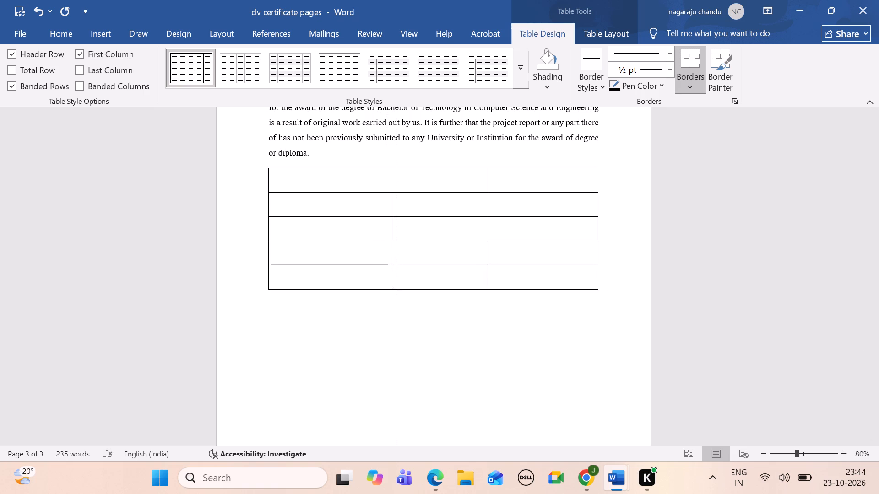
pyautogui.moveTo(397, 231); pyautogui.dragTo(404, 232)
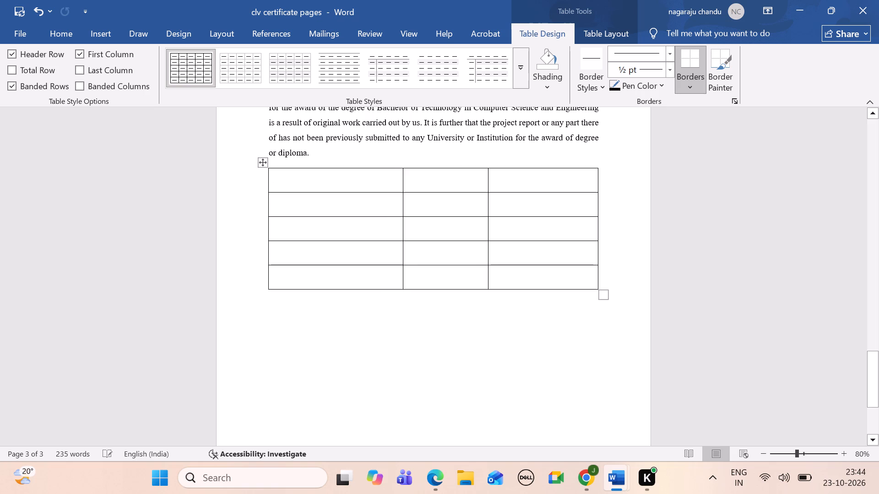
pyautogui.click(486, 226)
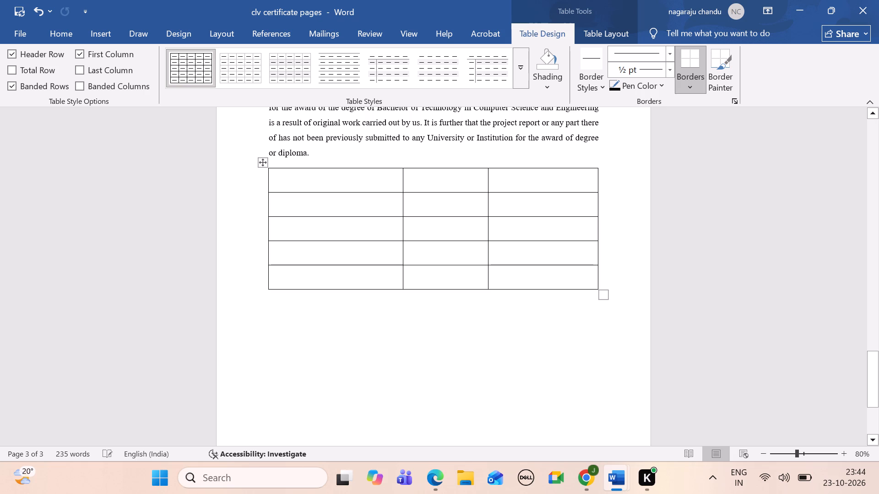
pyautogui.click(488, 226)
pyautogui.moveTo(488, 226); pyautogui.dragTo(500, 228)
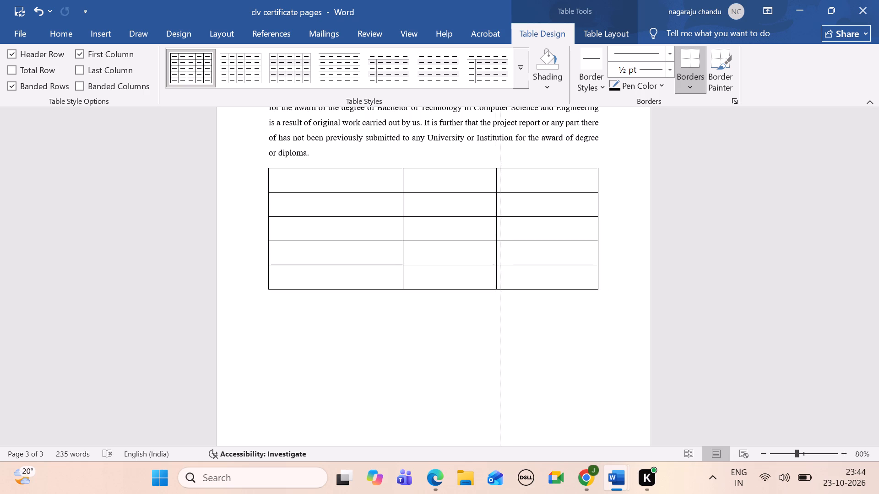
pyautogui.moveTo(500, 228); pyautogui.dragTo(509, 230)
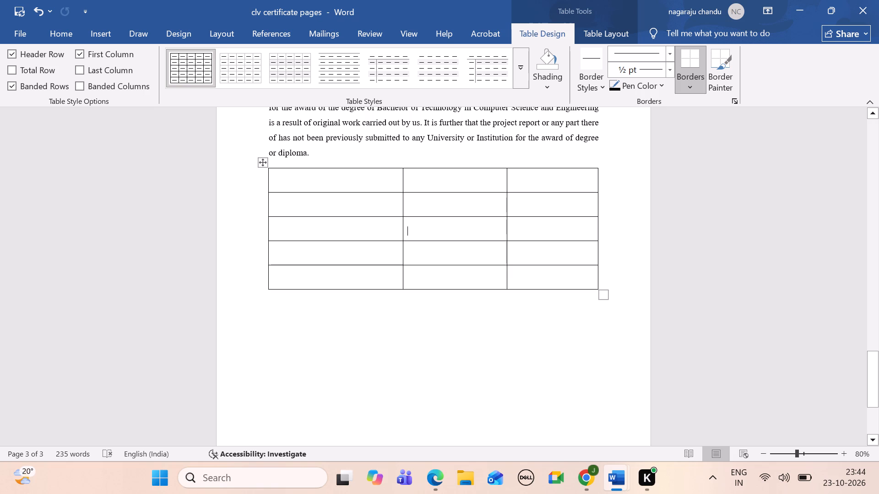
pyautogui.moveTo(402, 231); pyautogui.dragTo(393, 231)
# Move the border between the table's second and third columns to make those two columns nearly equal in width.
pyautogui.moveTo(506, 230); pyautogui.dragTo(498, 230)
# Enter the bold heading "Name of the Student" in the first column of the table's top row.
pyautogui.click(348, 183)
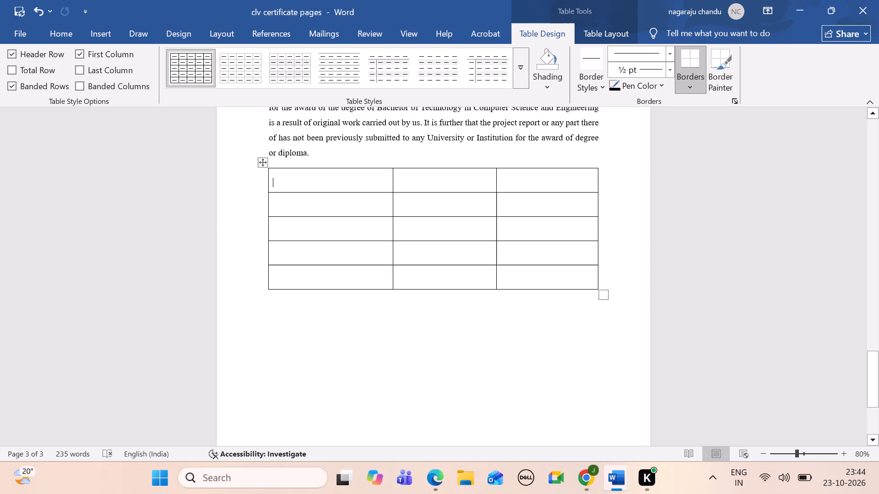
pyautogui.hotkey('ctrl', 'b')
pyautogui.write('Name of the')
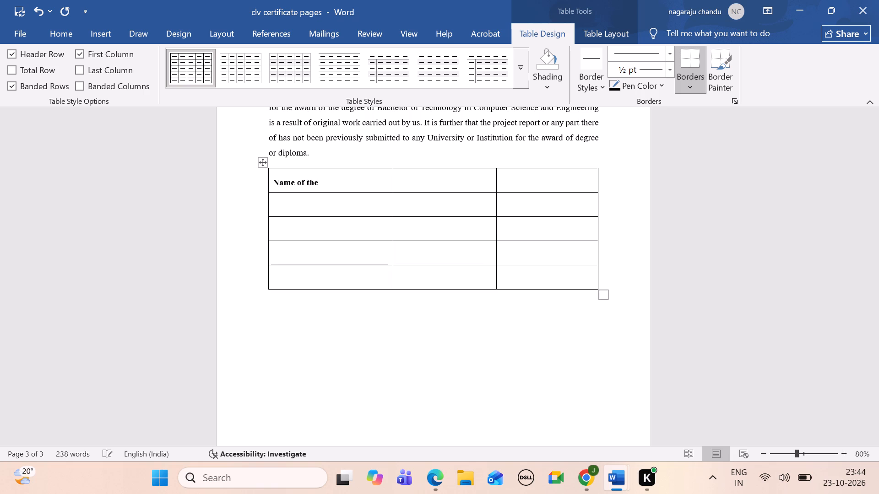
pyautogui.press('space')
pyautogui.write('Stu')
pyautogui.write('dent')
# Enter the heading "Hall Ticket Number" in bold in the second column of the table's top row.
pyautogui.click(407, 183)
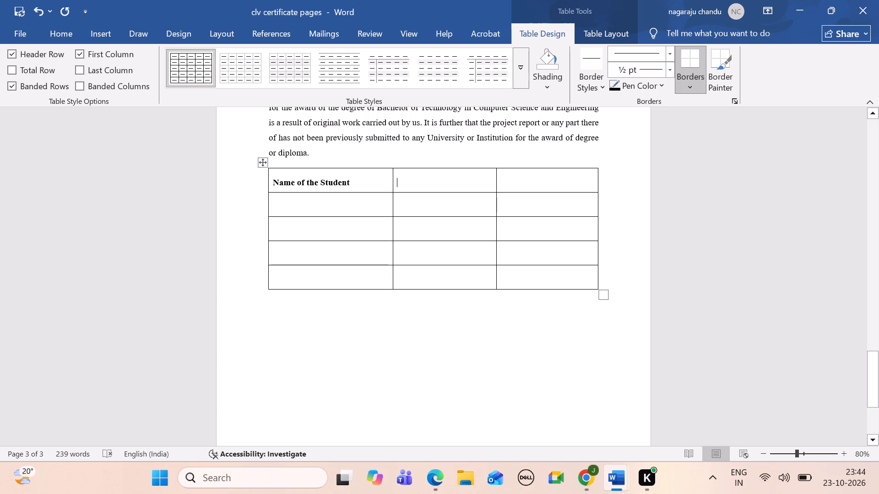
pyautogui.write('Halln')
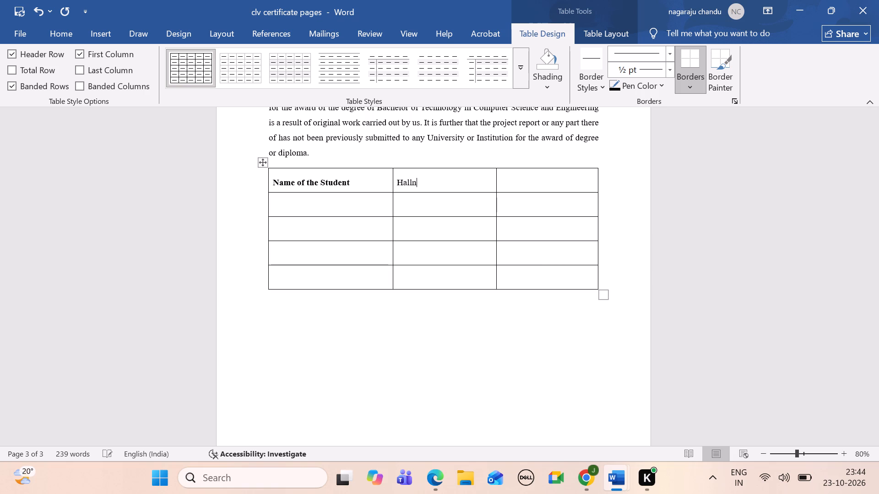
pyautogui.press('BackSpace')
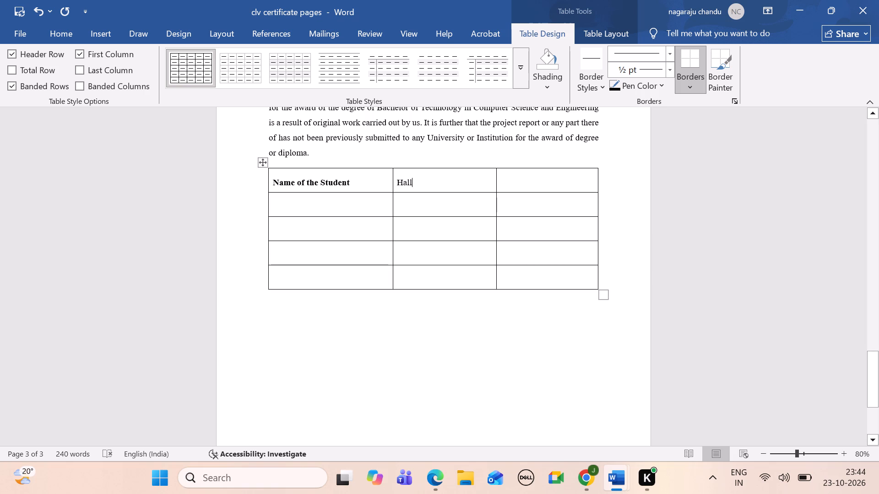
pyautogui.moveTo(411, 181); pyautogui.dragTo(399, 181)
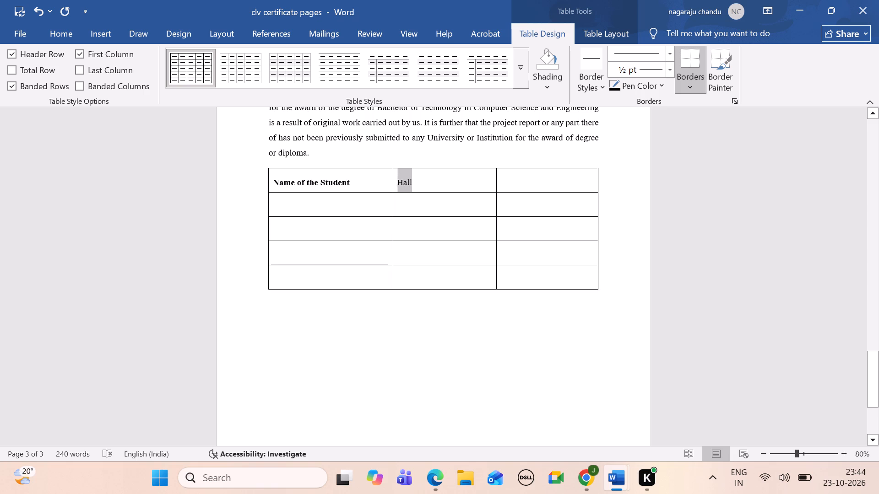
pyautogui.moveTo(399, 181); pyautogui.dragTo(396, 181)
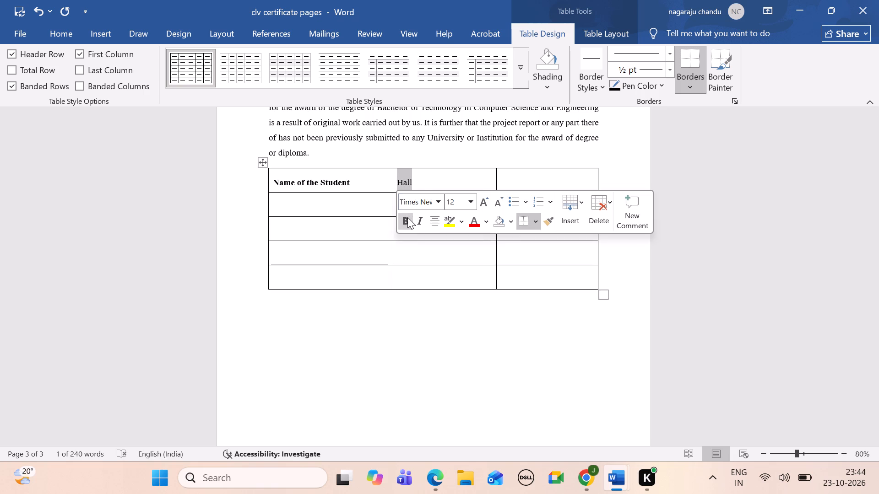
pyautogui.click(407, 217)
pyautogui.click(415, 174)
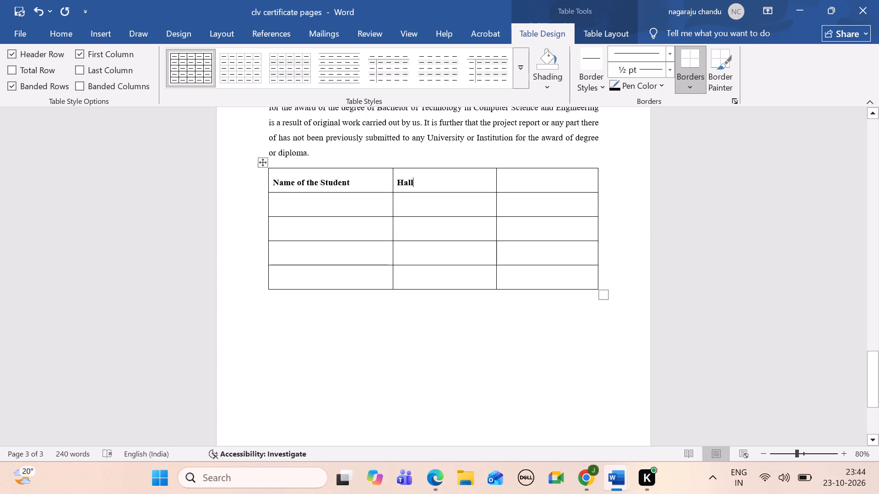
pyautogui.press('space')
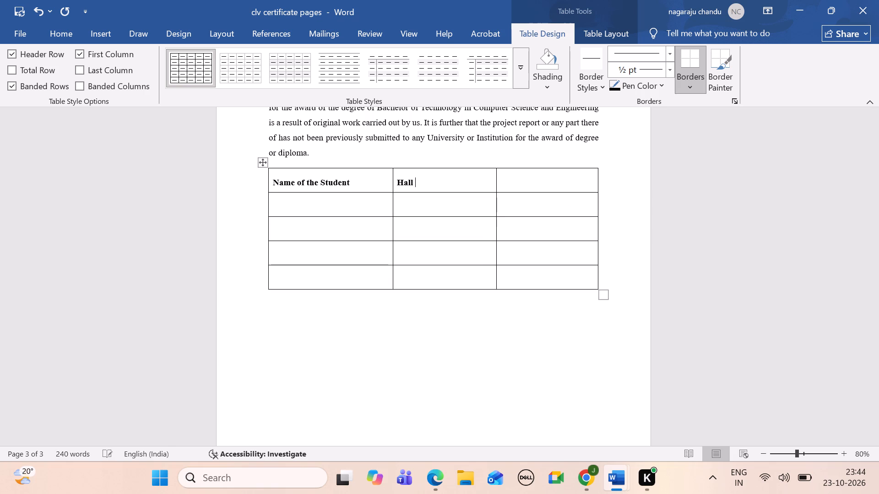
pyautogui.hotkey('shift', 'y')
pyautogui.press('BackSpace')
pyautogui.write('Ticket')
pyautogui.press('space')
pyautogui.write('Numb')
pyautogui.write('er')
# Enter the heading "Signature" in the third column of the table's top row and make it bold.
pyautogui.click(508, 173)
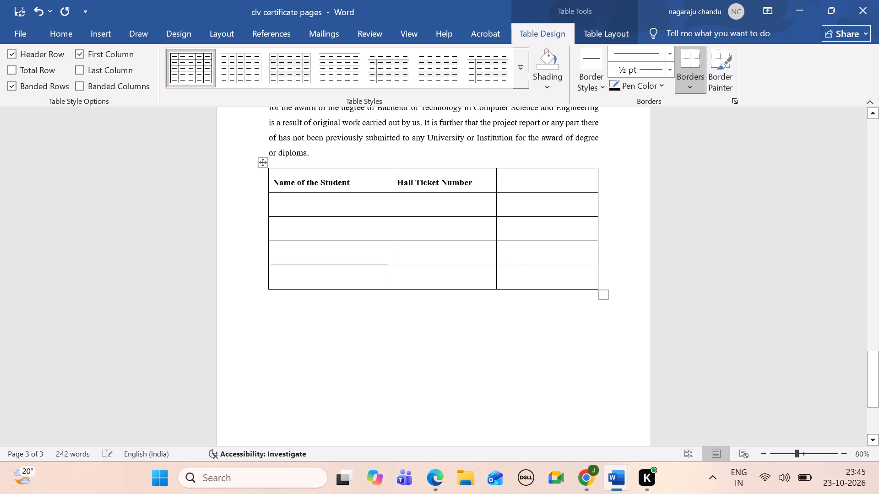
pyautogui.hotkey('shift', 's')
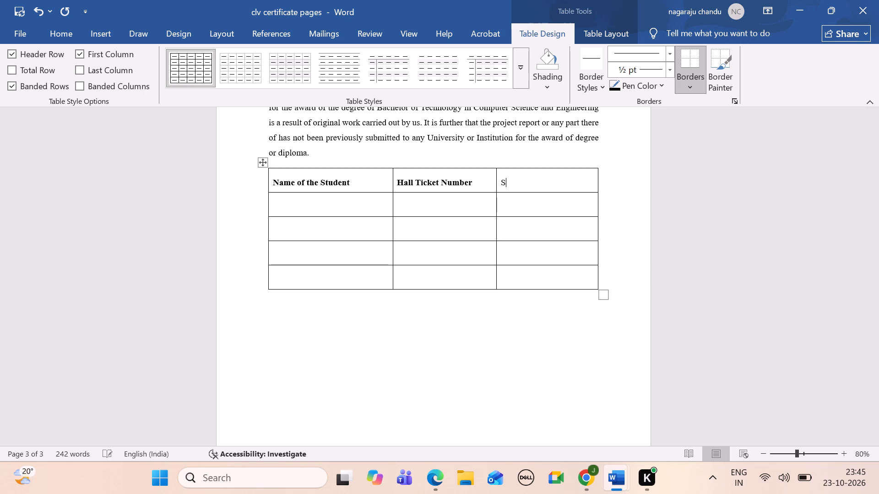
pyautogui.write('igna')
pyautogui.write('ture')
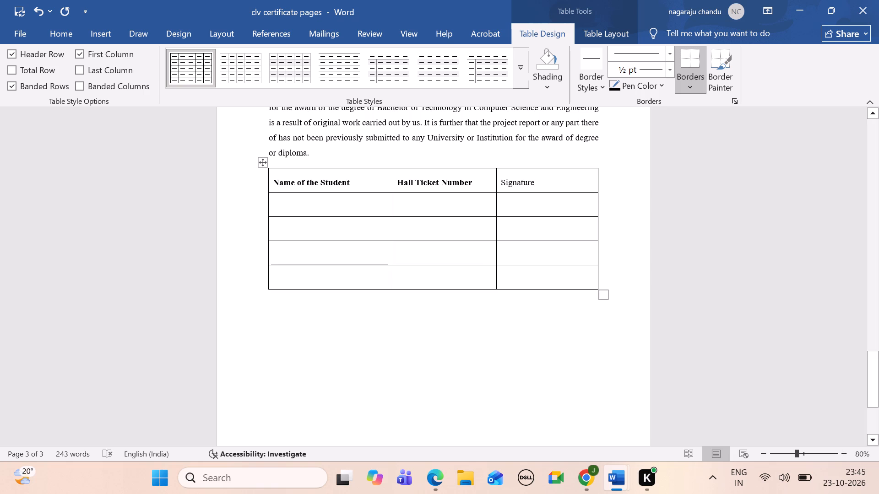
pyautogui.moveTo(537, 183); pyautogui.dragTo(500, 182)
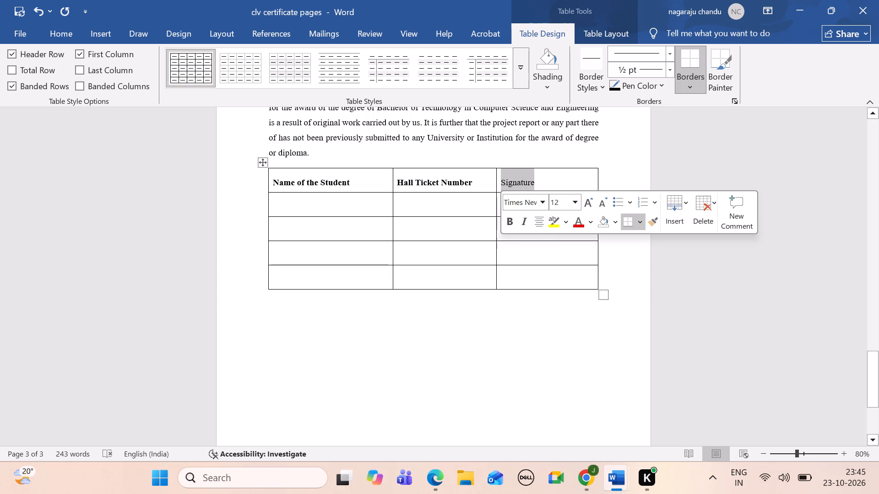
pyautogui.click(512, 222)
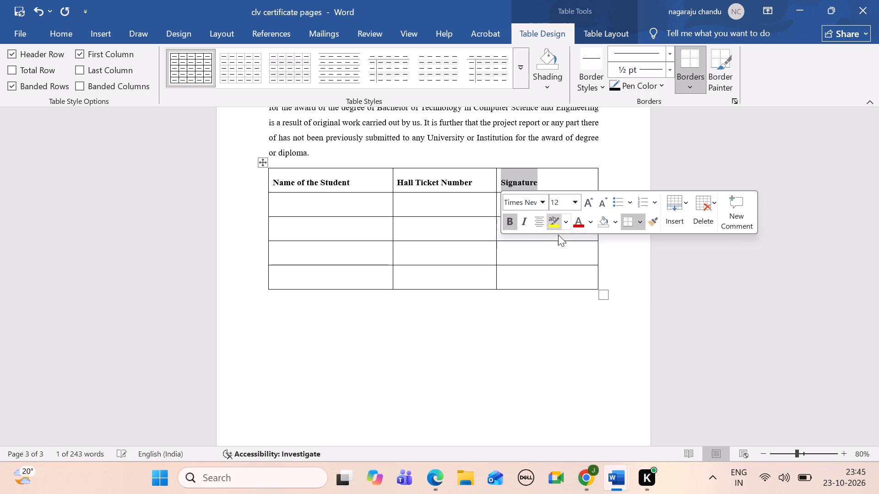
pyautogui.click(572, 324)
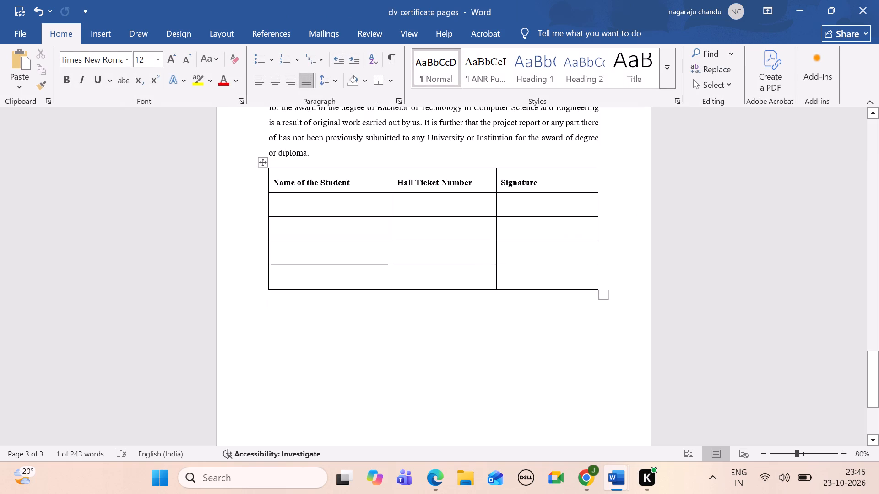
# Increase the height of the four blank rows below the headings so they are taller than the heading row and roughly equal.
pyautogui.moveTo(392, 217); pyautogui.dragTo(392, 222)
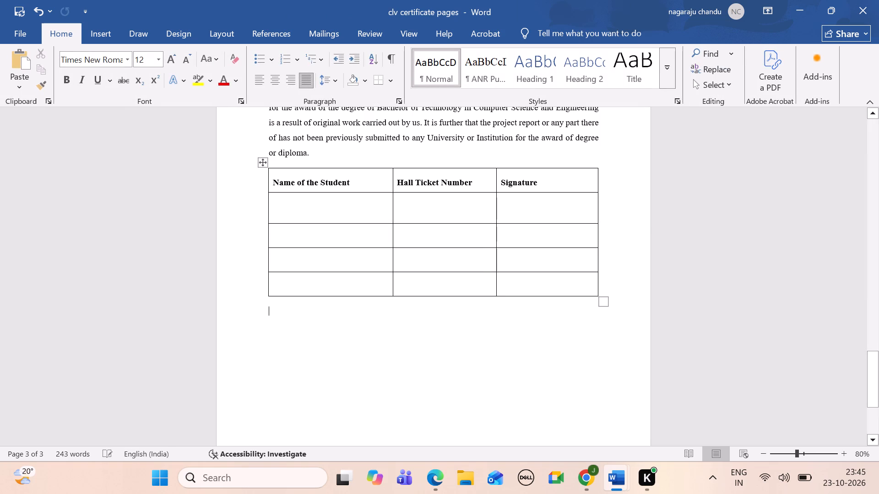
pyautogui.click(387, 247)
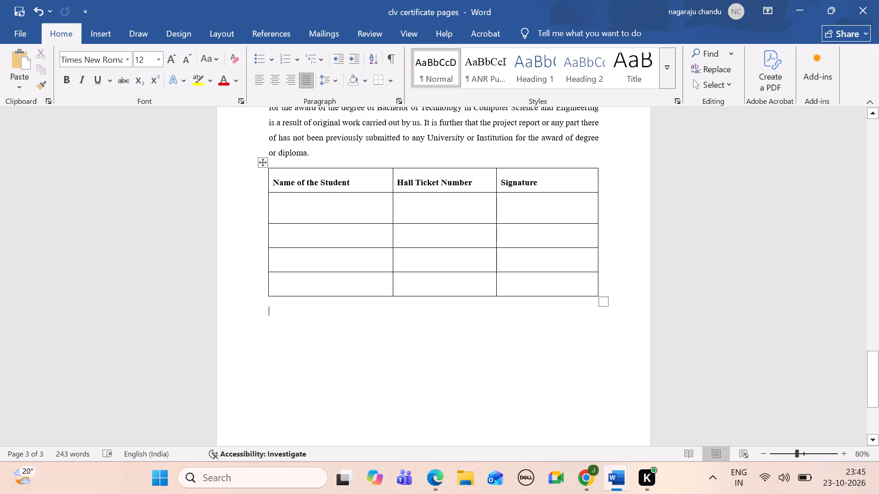
pyautogui.click(388, 245)
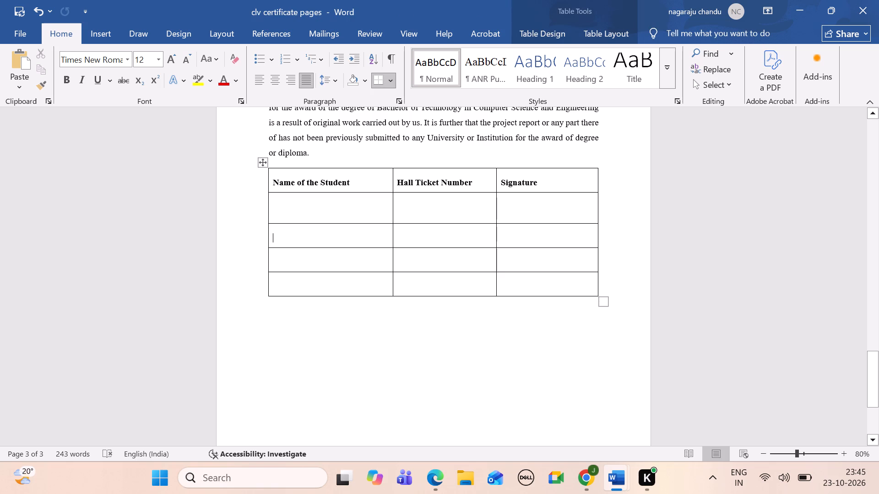
pyautogui.click(386, 238)
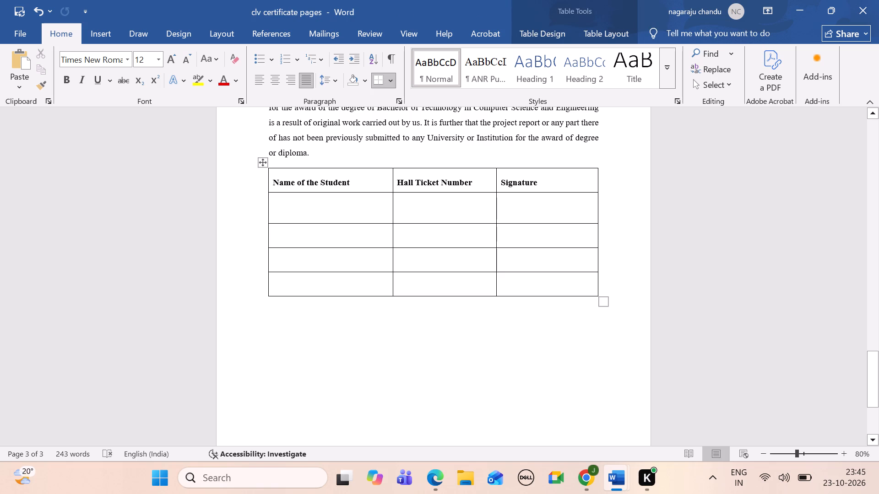
pyautogui.click(387, 247)
pyautogui.moveTo(388, 248); pyautogui.dragTo(388, 249)
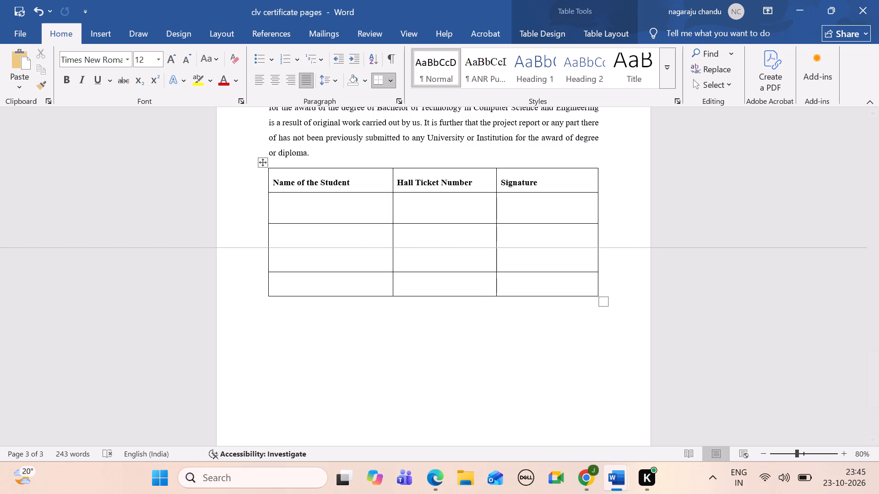
pyautogui.moveTo(388, 249); pyautogui.dragTo(388, 253)
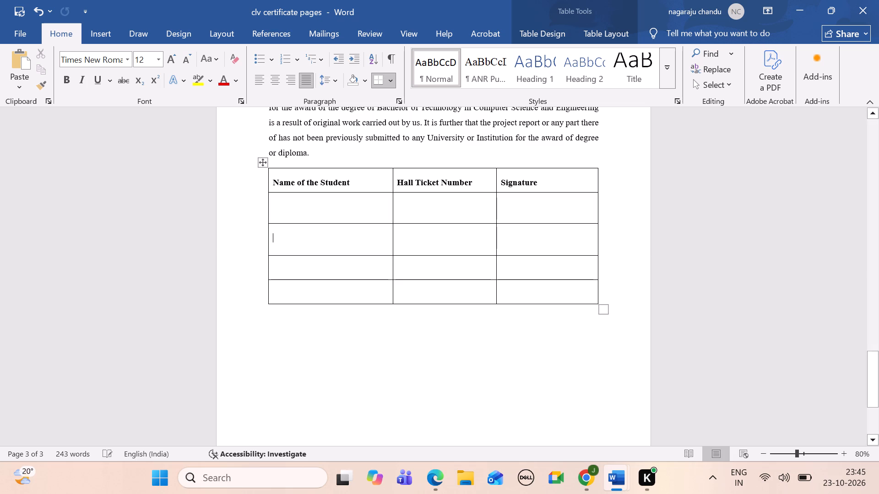
pyautogui.click(386, 280)
pyautogui.moveTo(387, 280); pyautogui.dragTo(387, 285)
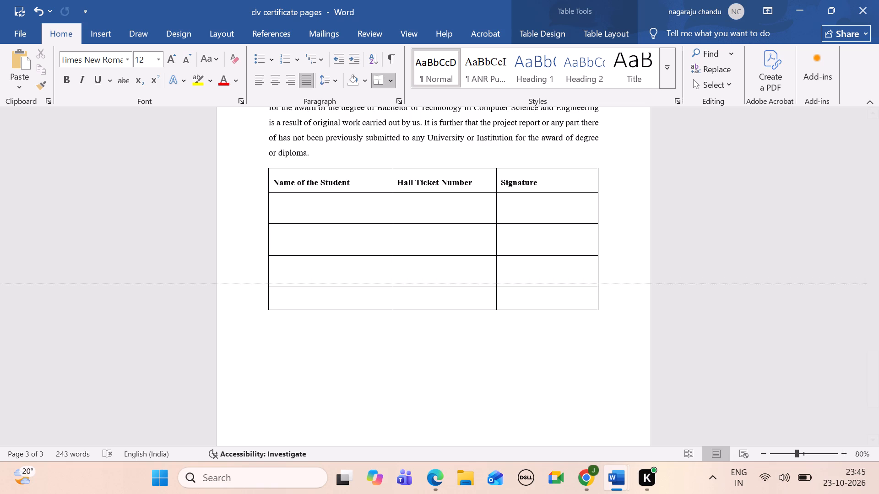
pyautogui.moveTo(387, 285); pyautogui.dragTo(387, 285)
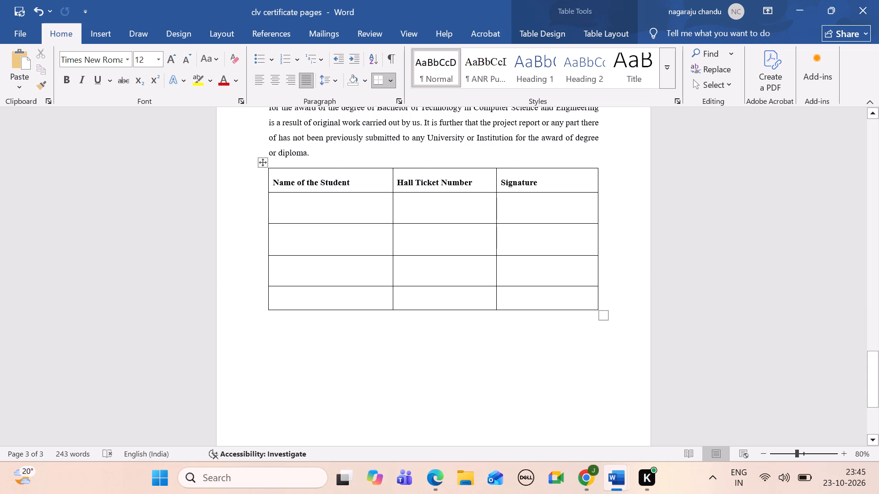
pyautogui.moveTo(385, 309); pyautogui.dragTo(385, 310)
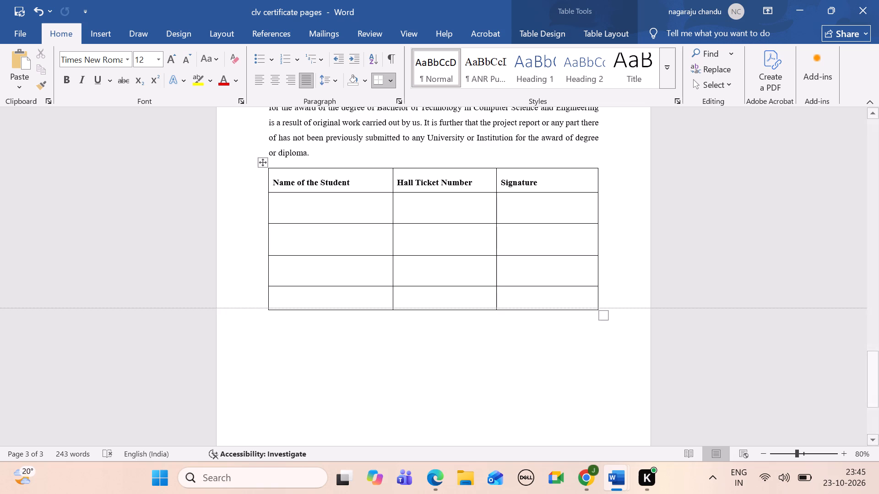
pyautogui.moveTo(385, 310); pyautogui.dragTo(385, 320)
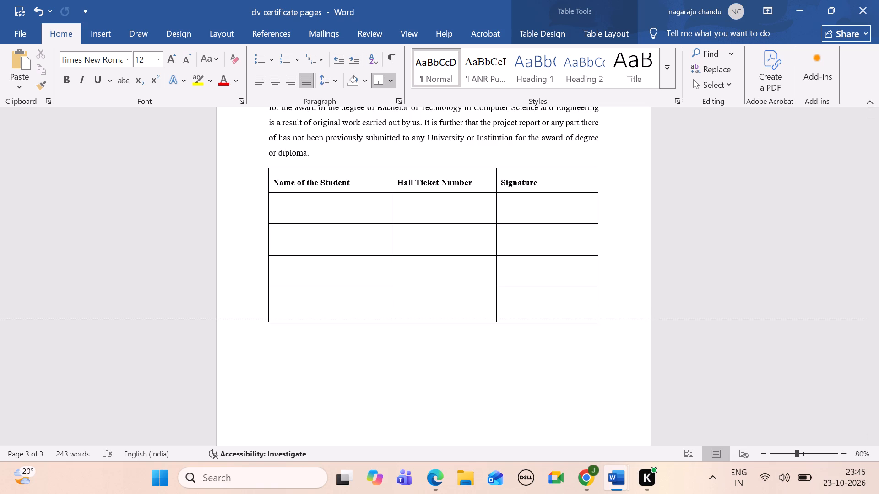
pyautogui.moveTo(385, 320); pyautogui.dragTo(385, 317)
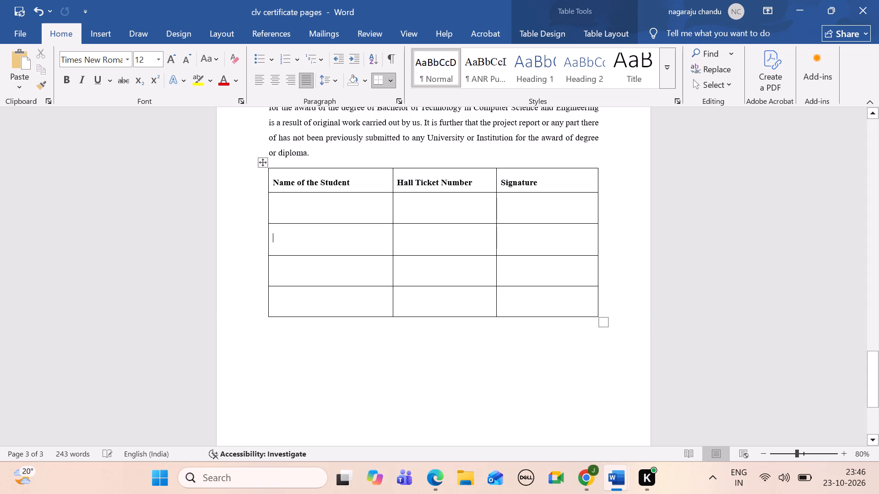
# Enter the first student's initial and name in the name column of the row directly below the headings.
pyautogui.click(319, 209)
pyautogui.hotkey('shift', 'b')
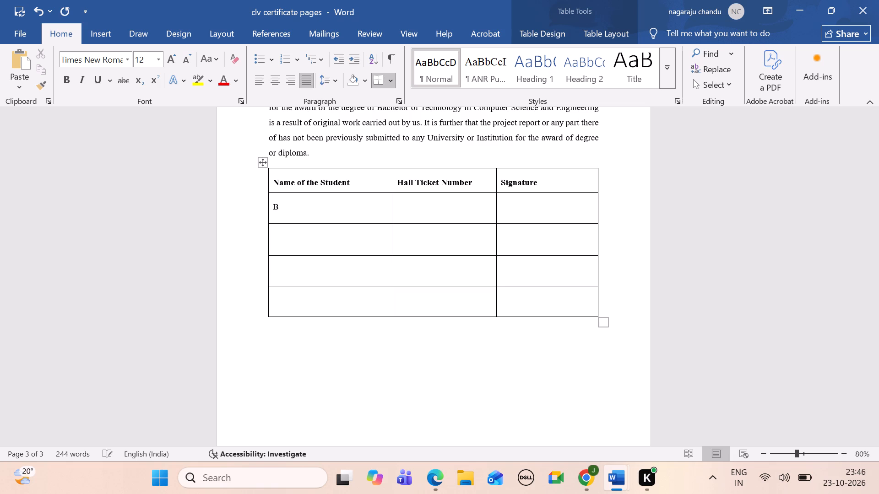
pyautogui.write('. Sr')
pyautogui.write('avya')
# Enter the second student's initial and name in the name column's next blank row, with a space after the initial's period.
pyautogui.click(285, 243)
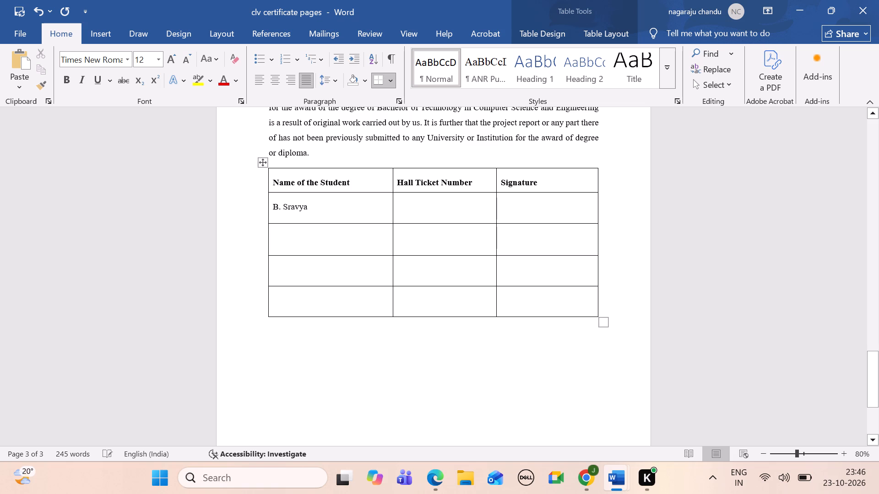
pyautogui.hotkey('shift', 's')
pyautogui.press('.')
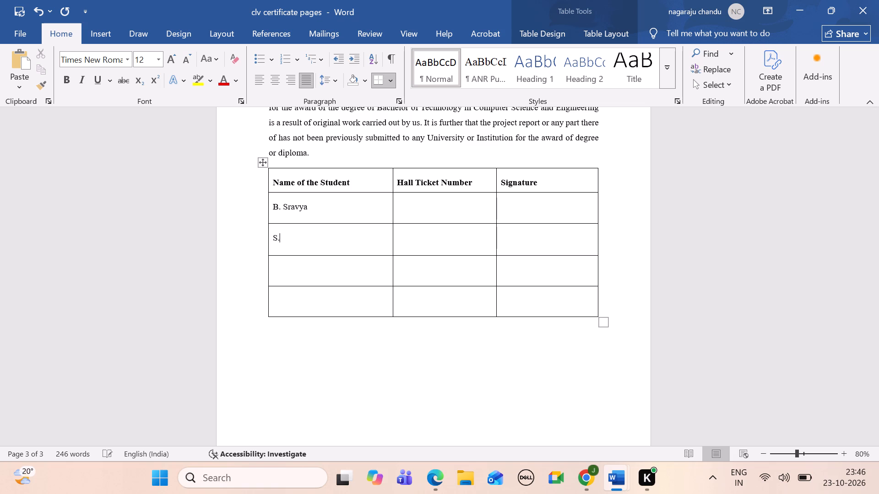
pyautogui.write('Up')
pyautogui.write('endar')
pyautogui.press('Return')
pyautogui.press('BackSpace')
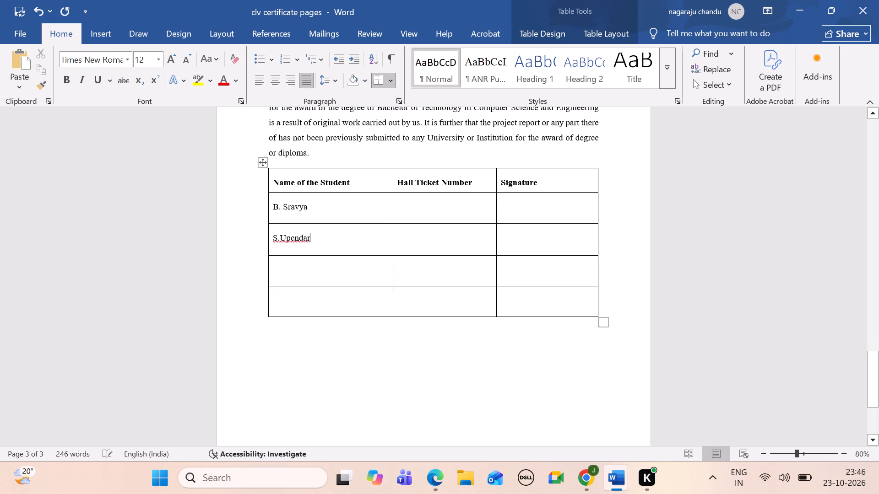
pyautogui.click(280, 240)
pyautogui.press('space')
# Enter the third student's initial and name in the name column's next blank row, with a space after the initial's period.
pyautogui.click(298, 261)
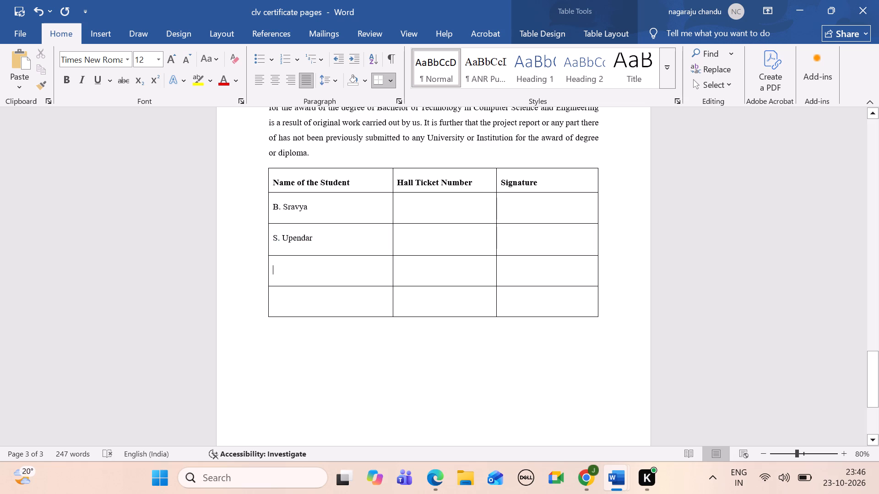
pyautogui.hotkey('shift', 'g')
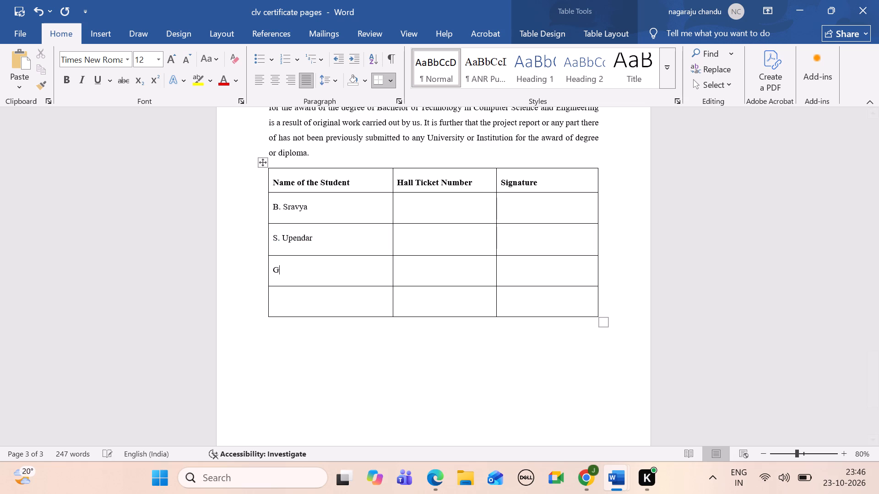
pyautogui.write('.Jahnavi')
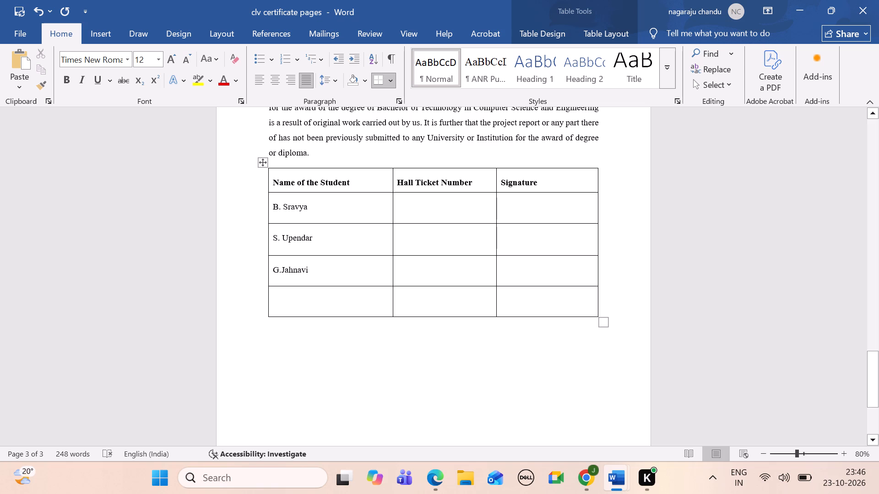
pyautogui.click(282, 306)
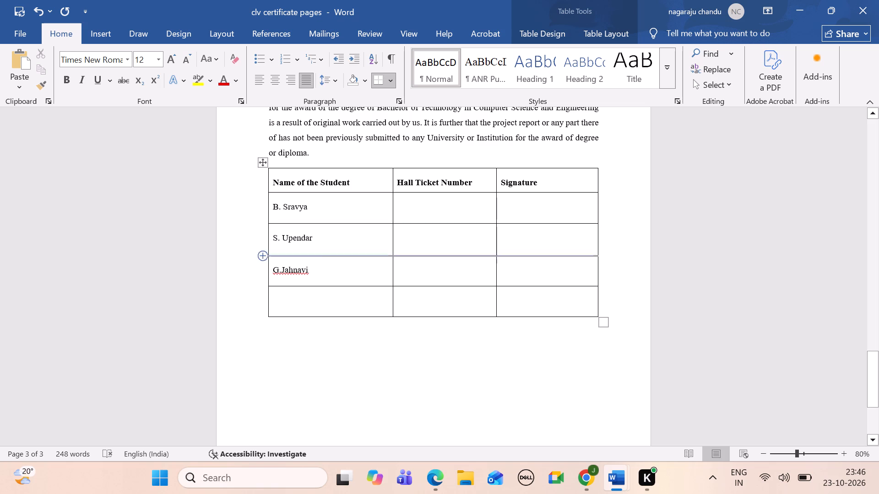
pyautogui.click(280, 270)
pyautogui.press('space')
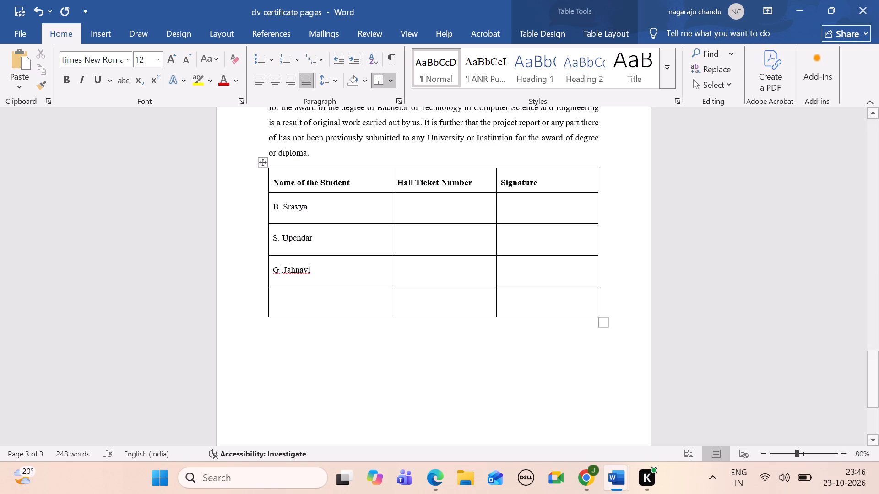
pyautogui.click(279, 301)
pyautogui.click(282, 271)
pyautogui.press('BackSpace')
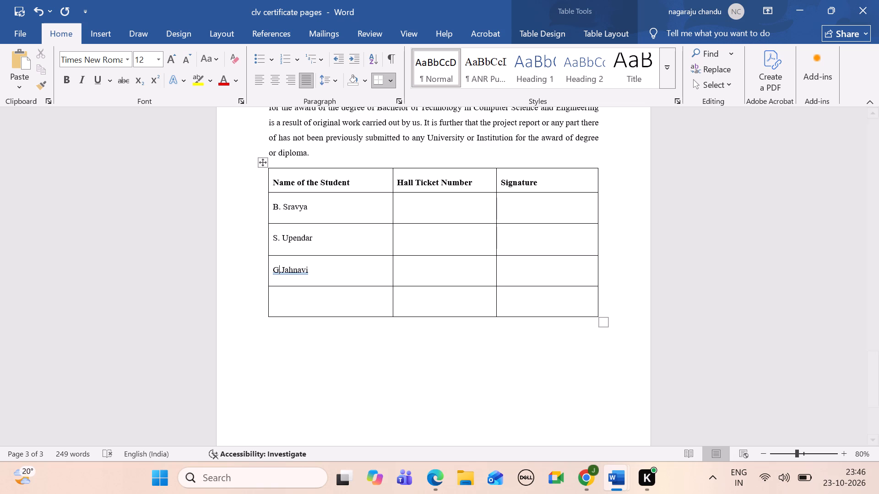
pyautogui.press('Right')
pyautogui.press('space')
# Enter the fourth student's initial and name in the name column of the table's last row.
pyautogui.click(277, 304)
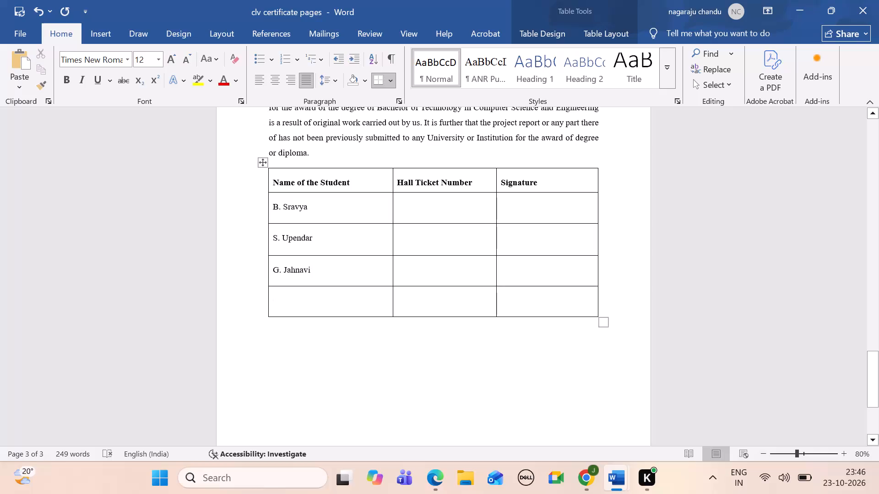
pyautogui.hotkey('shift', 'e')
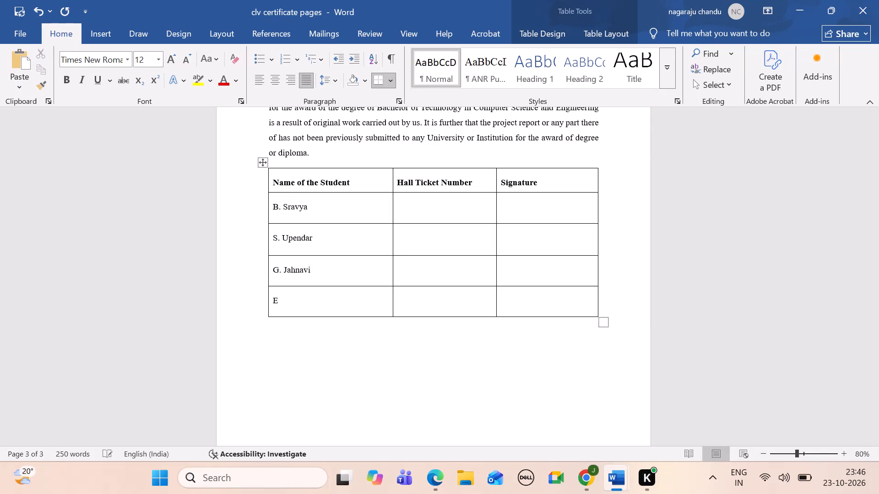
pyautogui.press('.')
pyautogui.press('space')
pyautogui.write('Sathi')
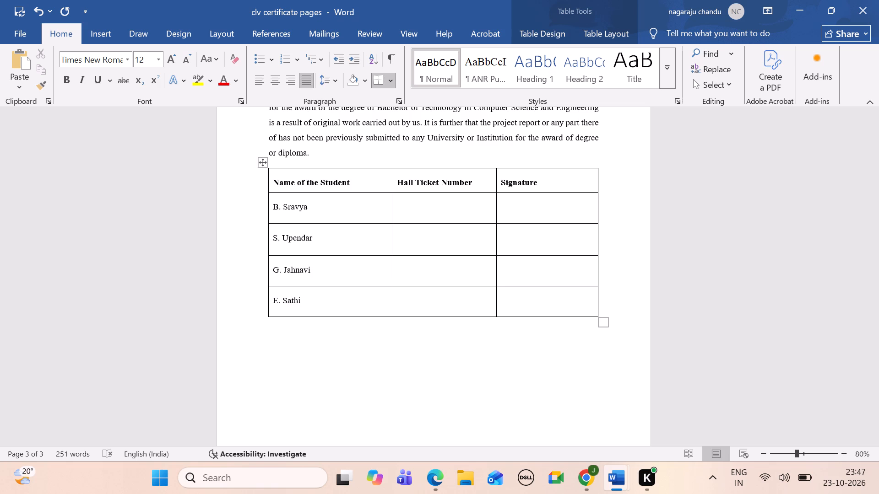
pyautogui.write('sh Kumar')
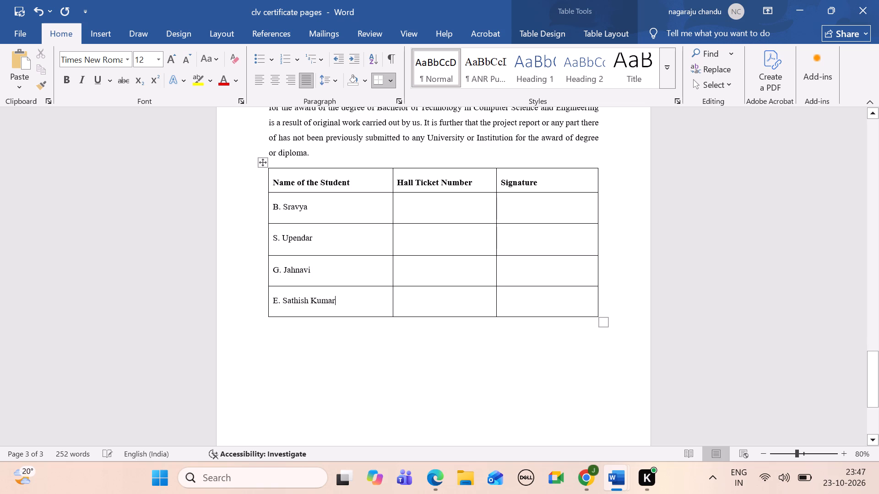
# Enter the first student's hall ticket number in the Hall Ticket Number column.
pyautogui.click(402, 211)
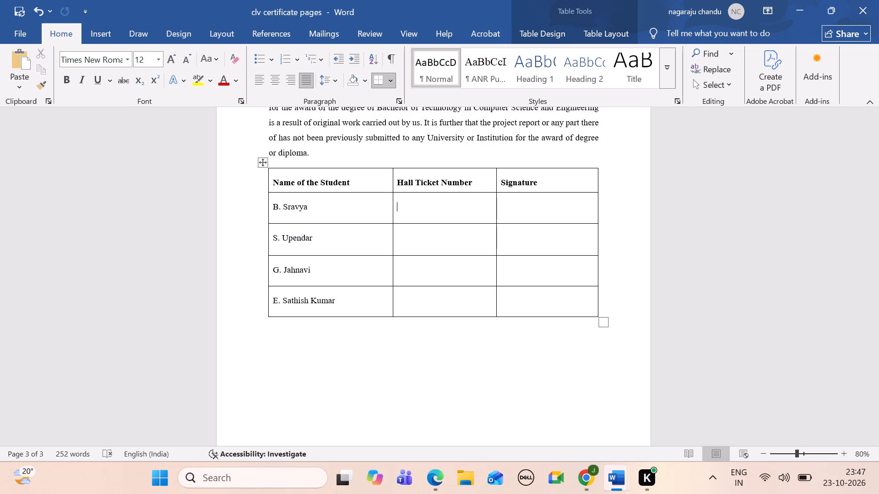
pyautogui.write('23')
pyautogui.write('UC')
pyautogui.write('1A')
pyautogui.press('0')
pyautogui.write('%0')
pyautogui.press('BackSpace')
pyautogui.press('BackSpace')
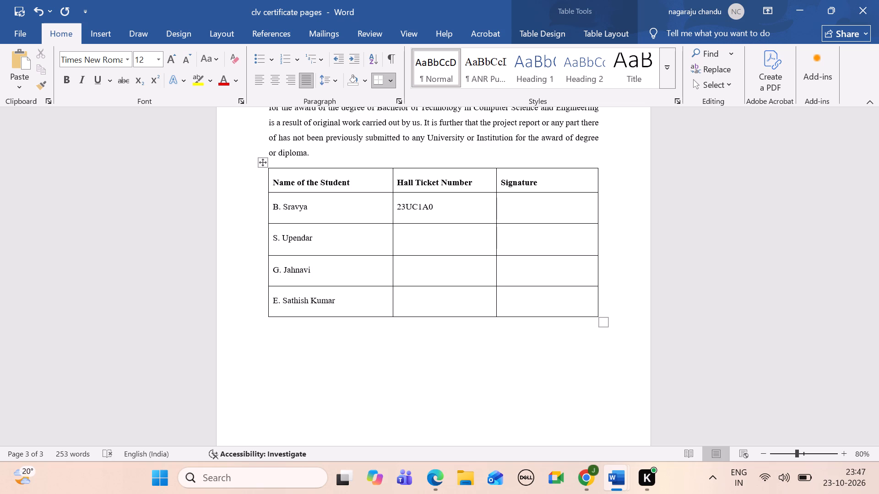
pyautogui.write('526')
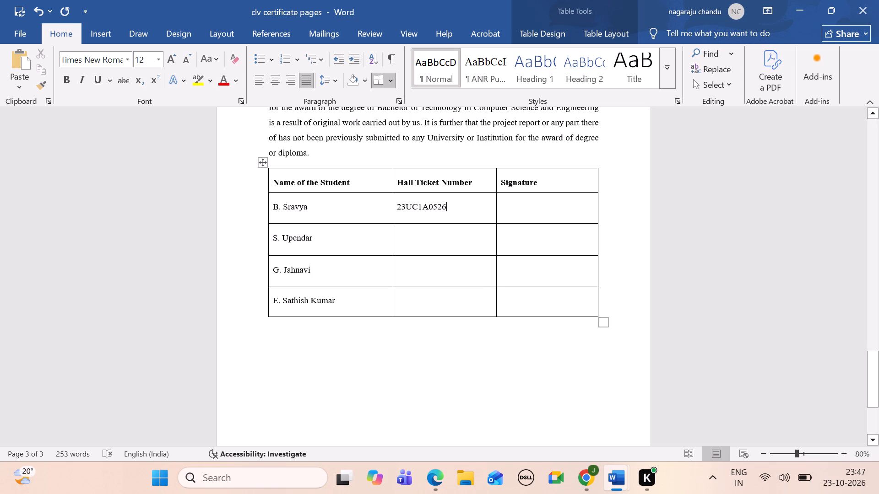
# Enter the second student's hall ticket number in the Hall Ticket Number column.
pyautogui.click(396, 236)
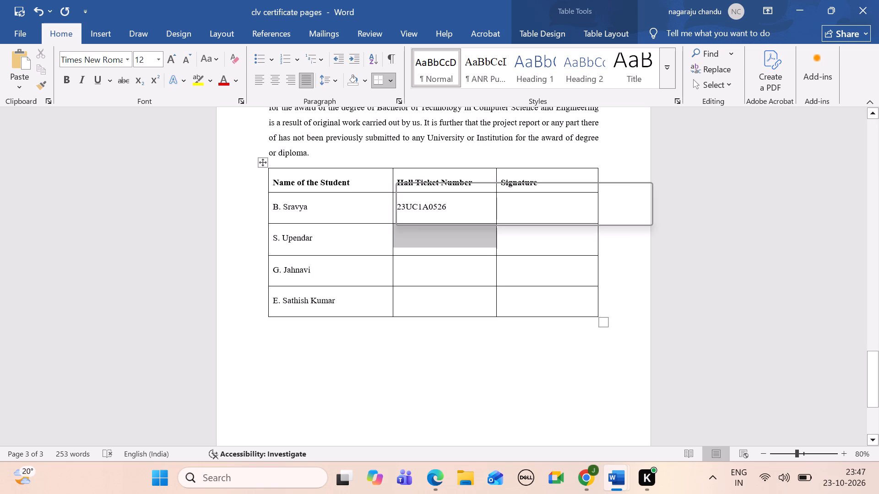
pyautogui.click(396, 236)
pyautogui.click(402, 235)
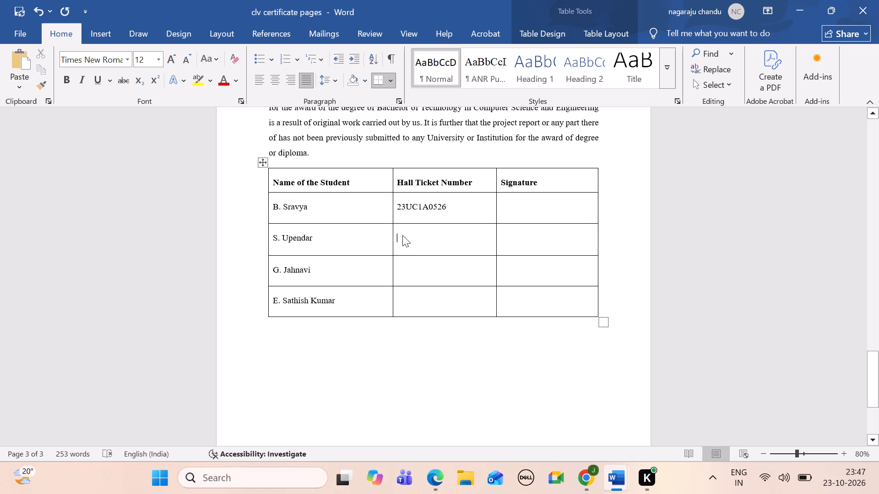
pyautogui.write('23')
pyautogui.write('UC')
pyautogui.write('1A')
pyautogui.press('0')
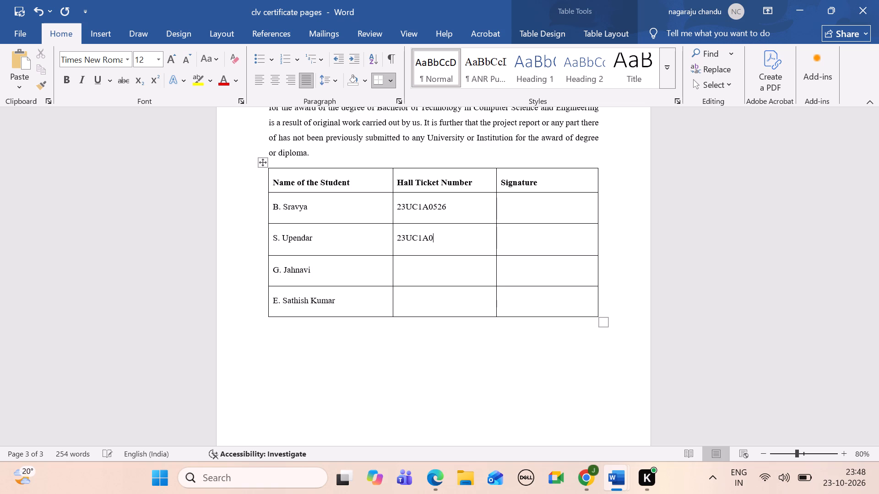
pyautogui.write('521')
# Enter the third student's hall ticket number in the Hall Ticket Number column.
pyautogui.click(406, 267)
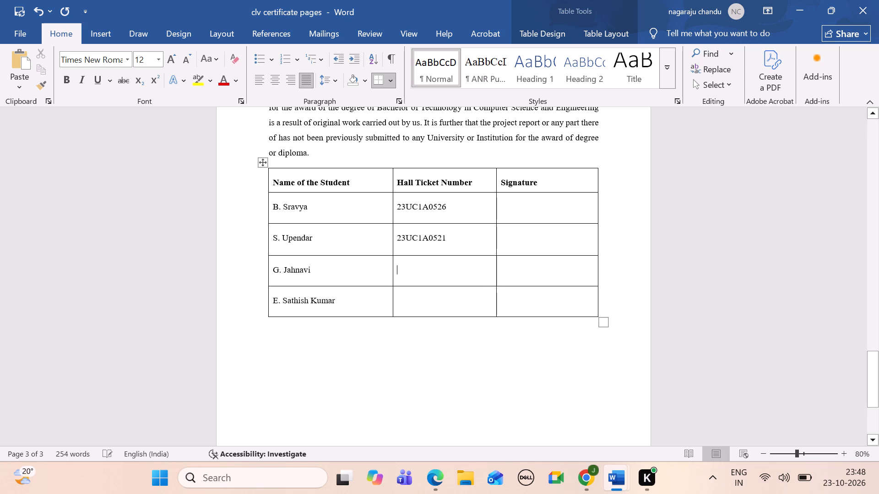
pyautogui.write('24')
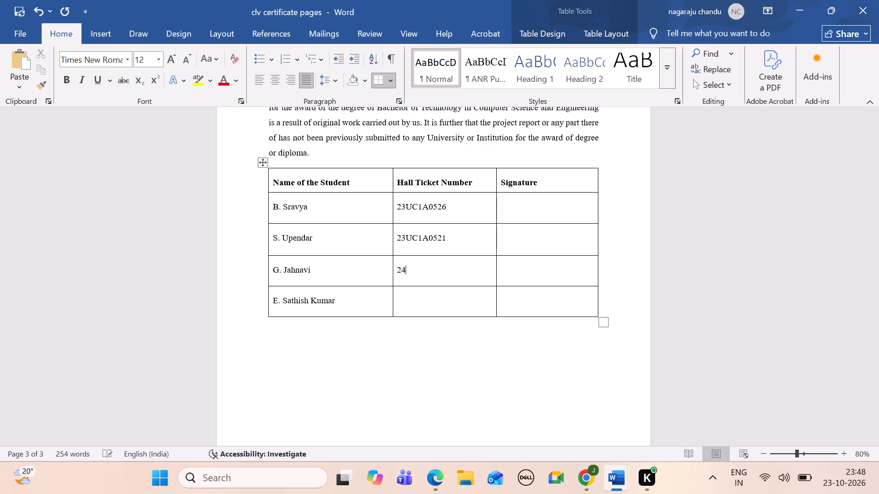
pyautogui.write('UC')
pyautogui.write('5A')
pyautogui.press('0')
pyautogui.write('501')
# Enter the fourth student's hall ticket number in the last row of the Hall Ticket Number column.
pyautogui.click(415, 296)
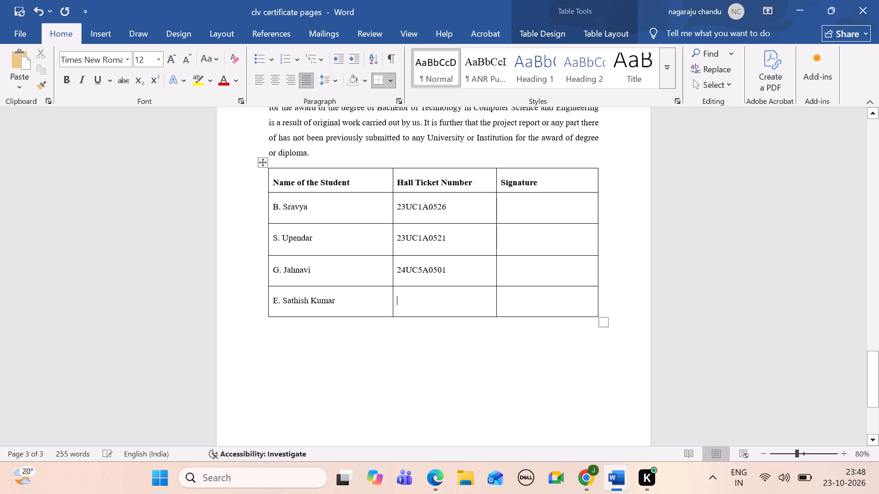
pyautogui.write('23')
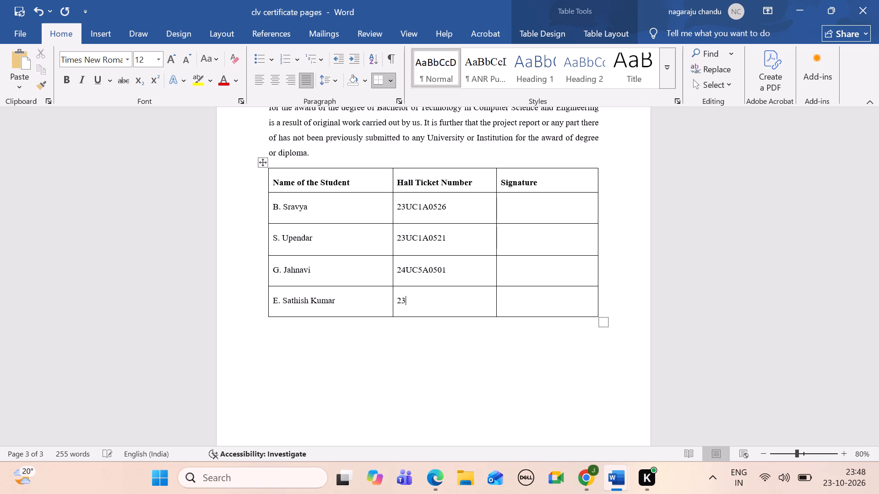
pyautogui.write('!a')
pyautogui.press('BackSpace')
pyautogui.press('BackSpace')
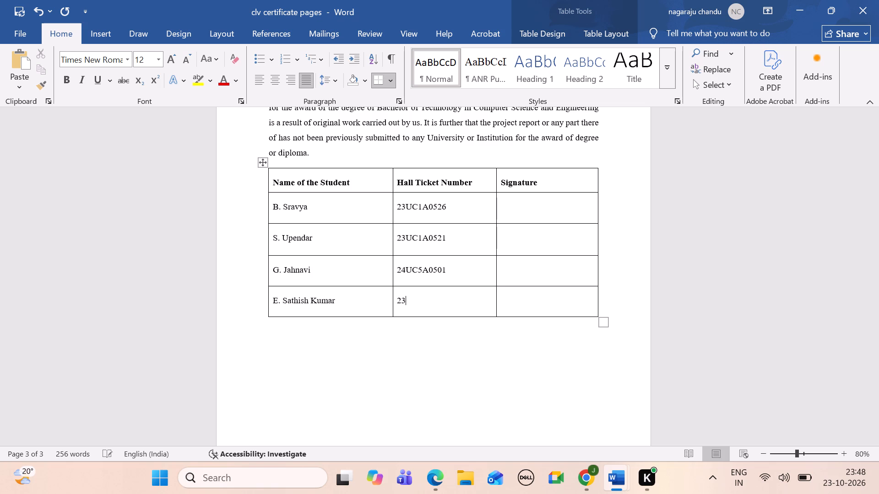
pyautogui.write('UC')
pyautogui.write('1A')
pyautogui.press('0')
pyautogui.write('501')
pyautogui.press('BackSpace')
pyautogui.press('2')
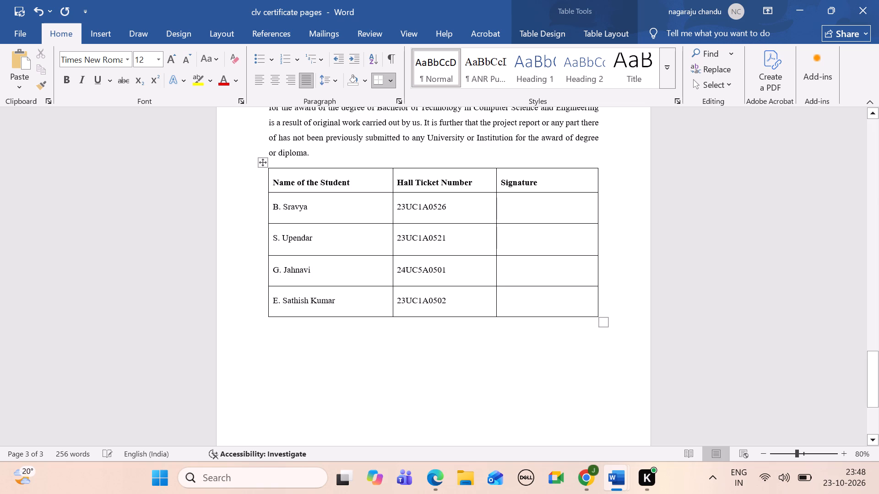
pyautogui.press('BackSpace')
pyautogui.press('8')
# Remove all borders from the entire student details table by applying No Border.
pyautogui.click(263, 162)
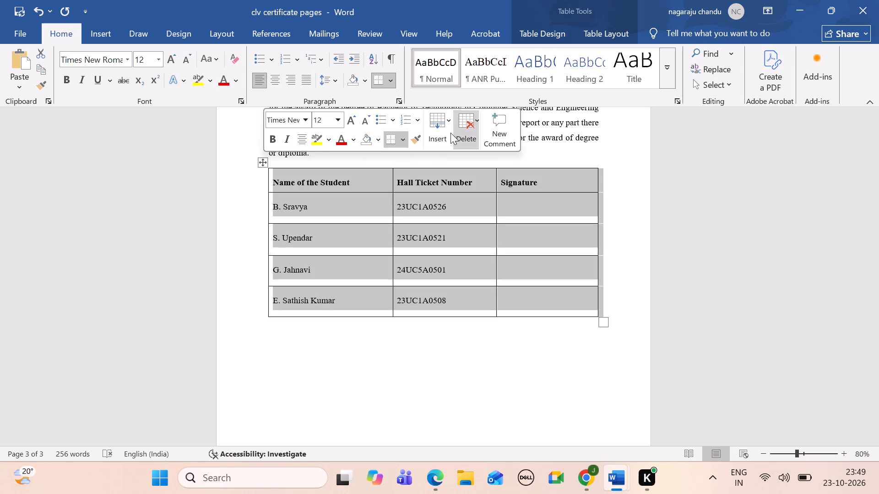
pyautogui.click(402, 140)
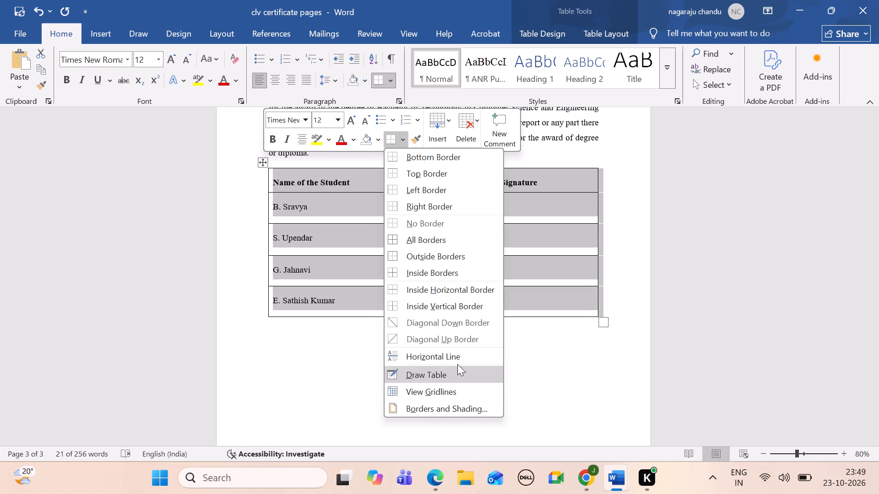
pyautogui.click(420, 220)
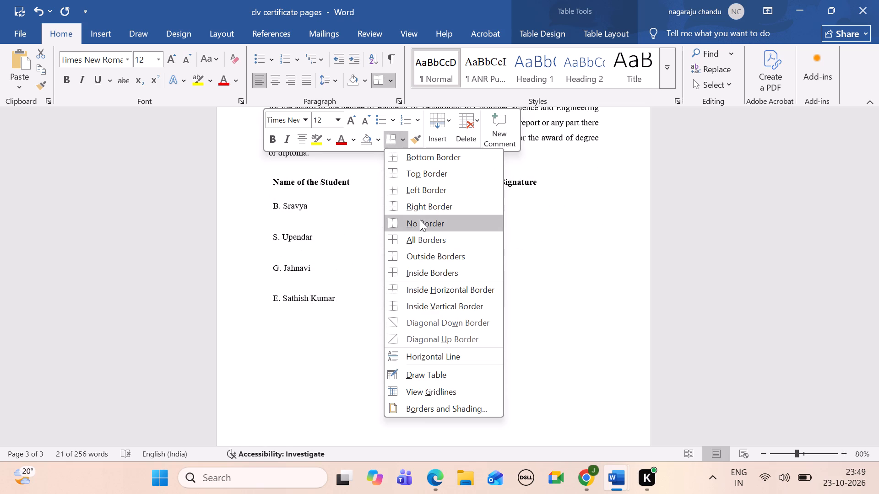
# Begin a line directly below the student details table with the text "De".
pyautogui.click(500, 357)
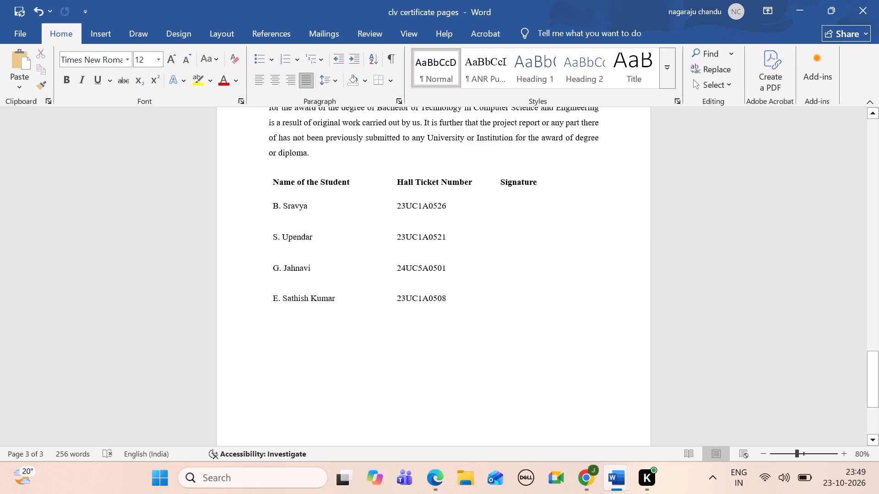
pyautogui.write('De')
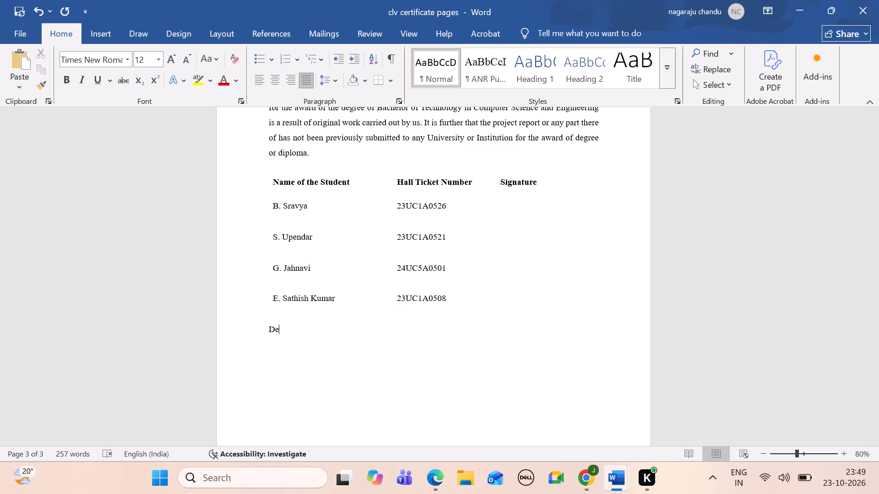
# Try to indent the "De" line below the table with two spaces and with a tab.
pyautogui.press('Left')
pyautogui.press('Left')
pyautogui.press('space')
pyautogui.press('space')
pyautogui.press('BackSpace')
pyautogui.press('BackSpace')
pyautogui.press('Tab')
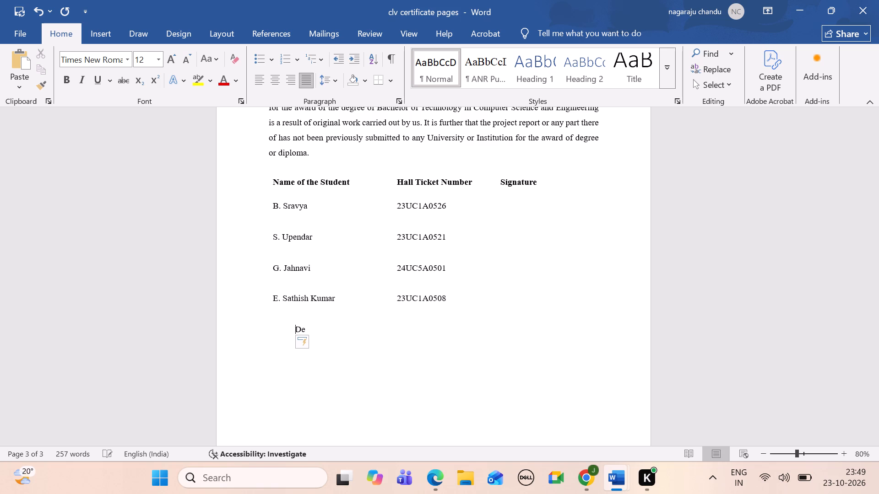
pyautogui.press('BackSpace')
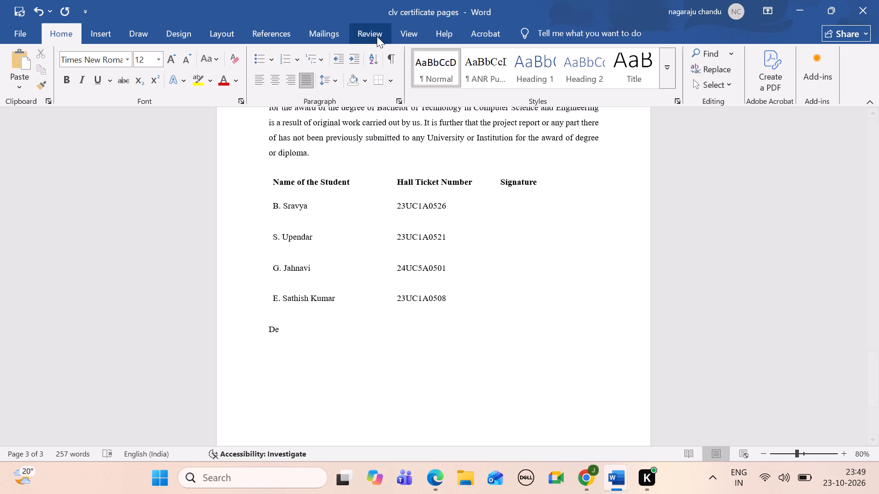
# Show the paragraph and other hidden formatting marks in the document.
pyautogui.click(386, 59)
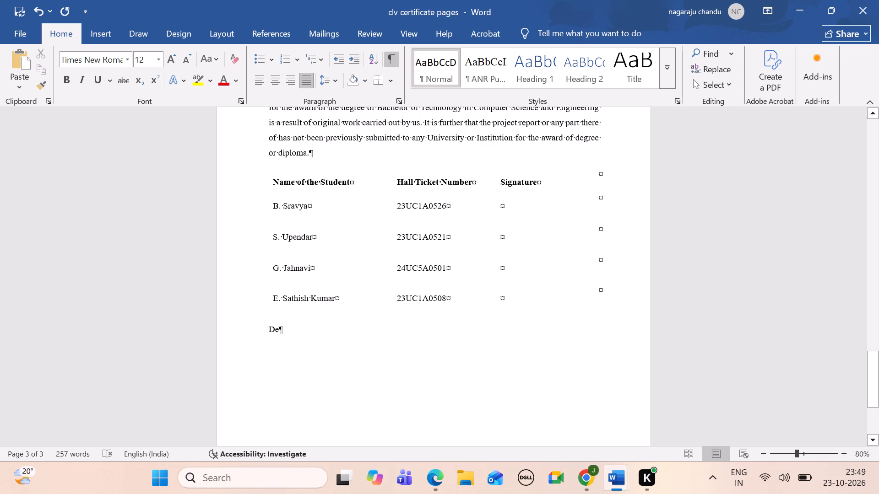
# Apply All Borders to the entire student details table.
pyautogui.click(273, 180)
pyautogui.click(264, 164)
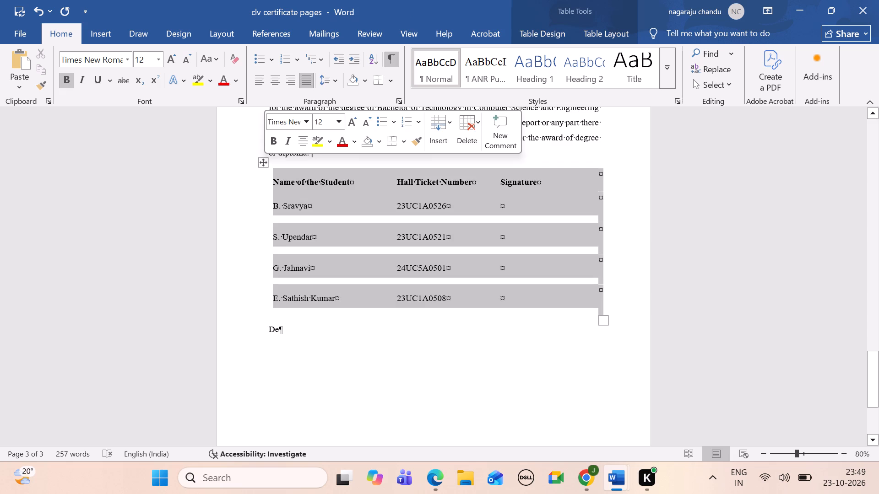
pyautogui.moveTo(403, 145); pyautogui.dragTo(427, 192)
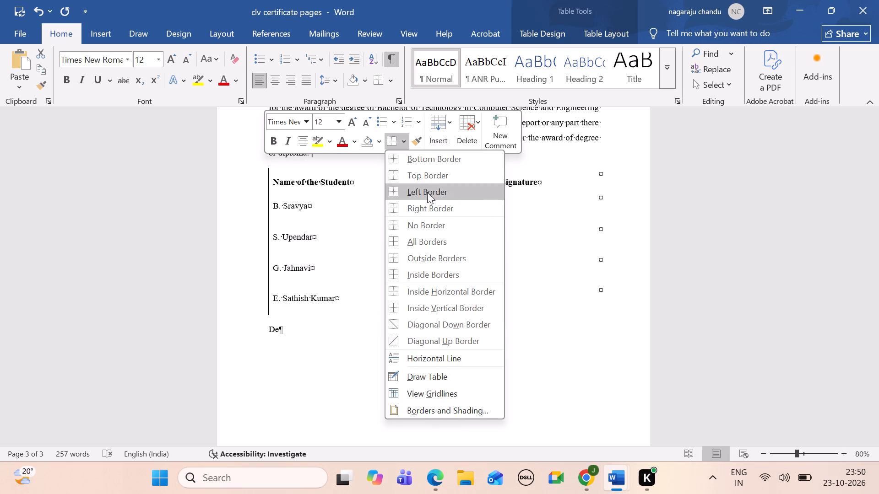
pyautogui.moveTo(427, 192); pyautogui.dragTo(430, 236)
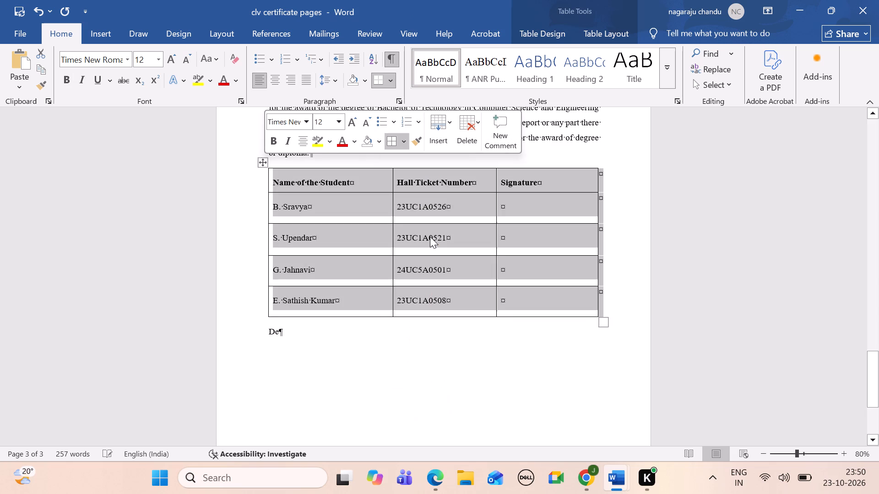
pyautogui.click(430, 236)
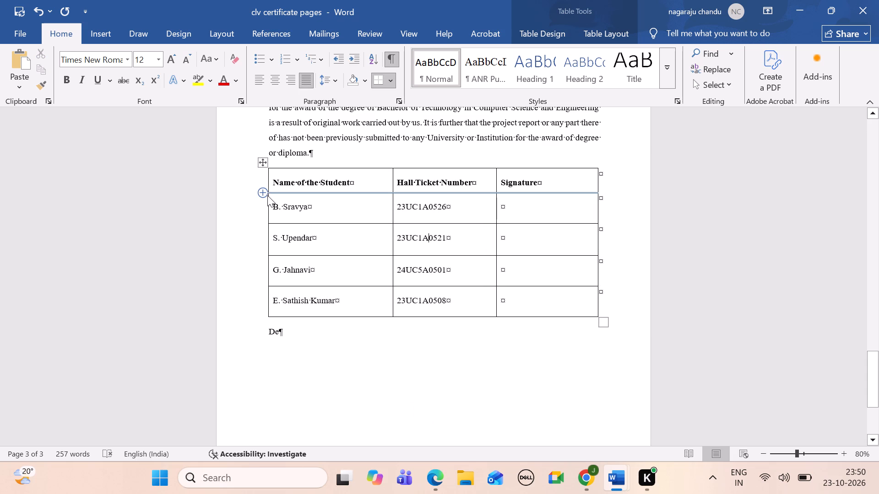
# Widen the name column slightly past the left margin so the names line up with the body text, and return to the "De" line.
pyautogui.moveTo(267, 202); pyautogui.dragTo(263, 202)
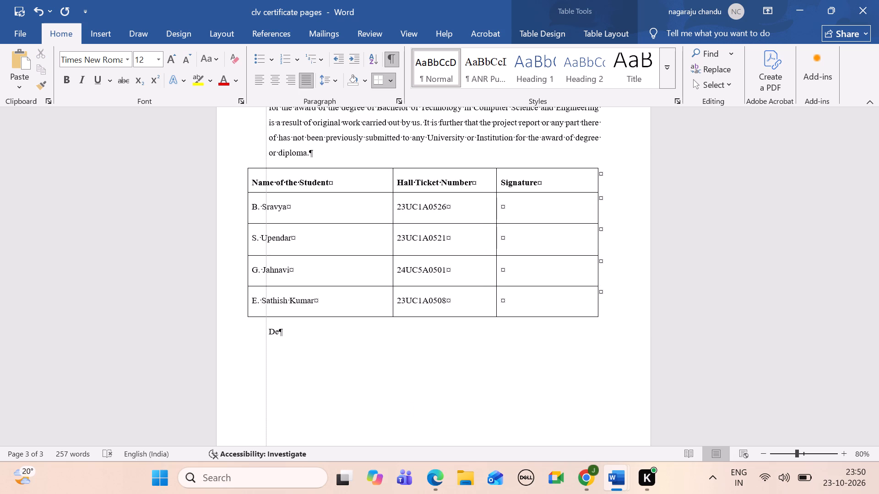
pyautogui.moveTo(263, 202); pyautogui.dragTo(279, 202)
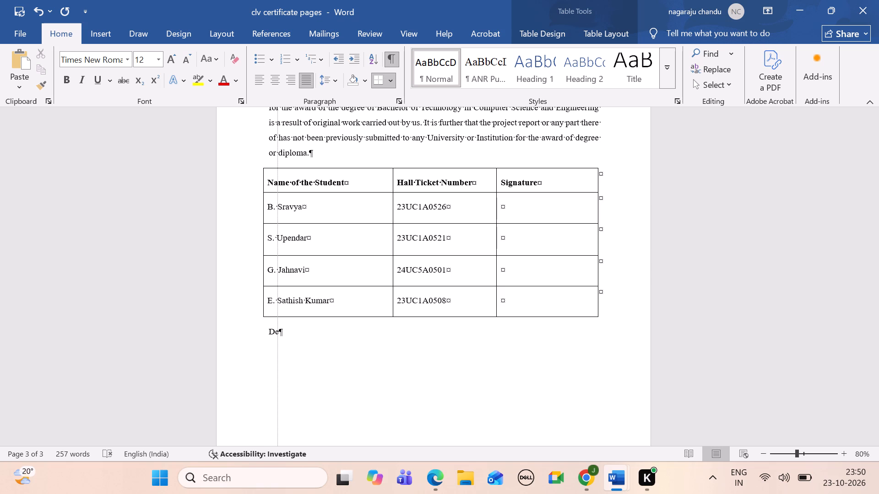
pyautogui.moveTo(279, 202); pyautogui.dragTo(279, 202)
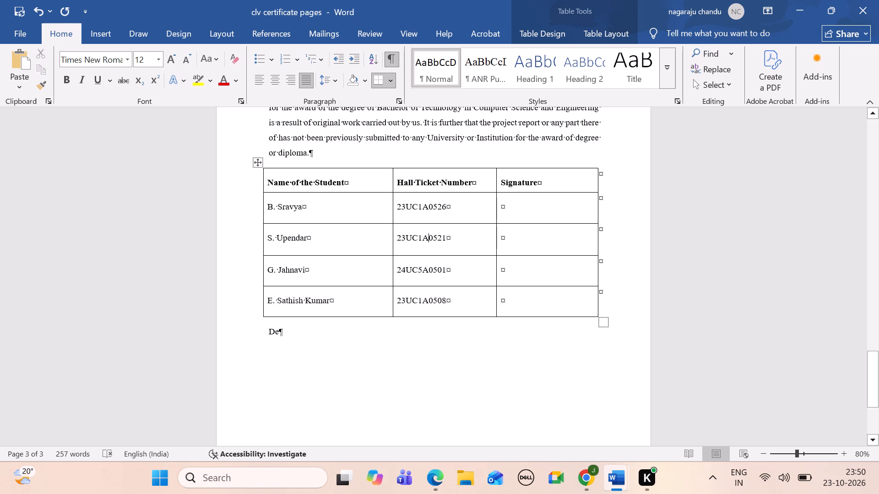
pyautogui.click(373, 344)
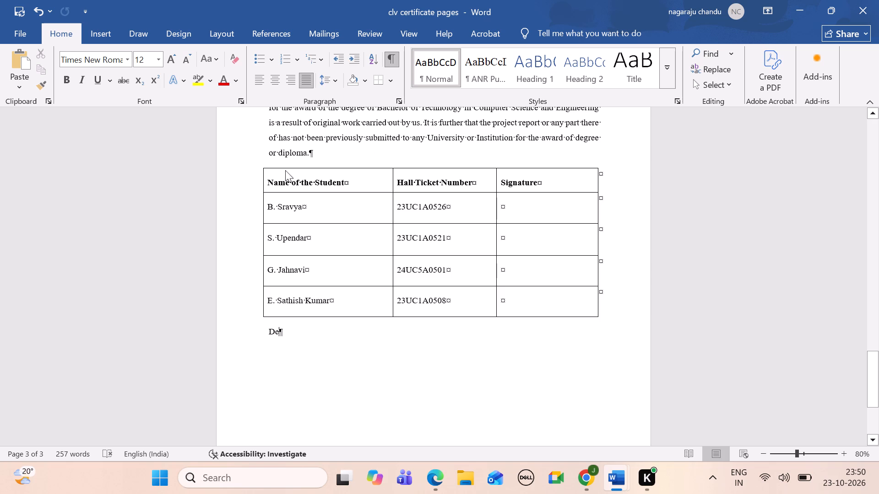
# Remove all borders from the entire student details table and return to the "De" line below it.
pyautogui.click(256, 165)
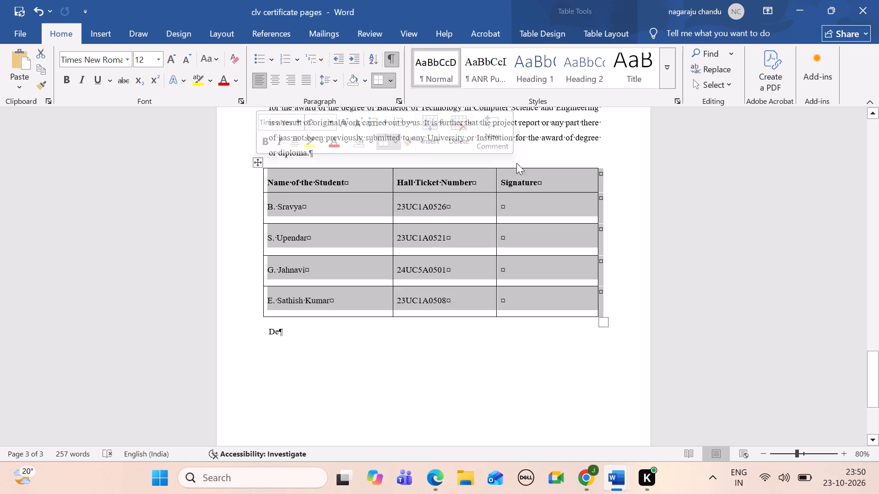
pyautogui.click(263, 162)
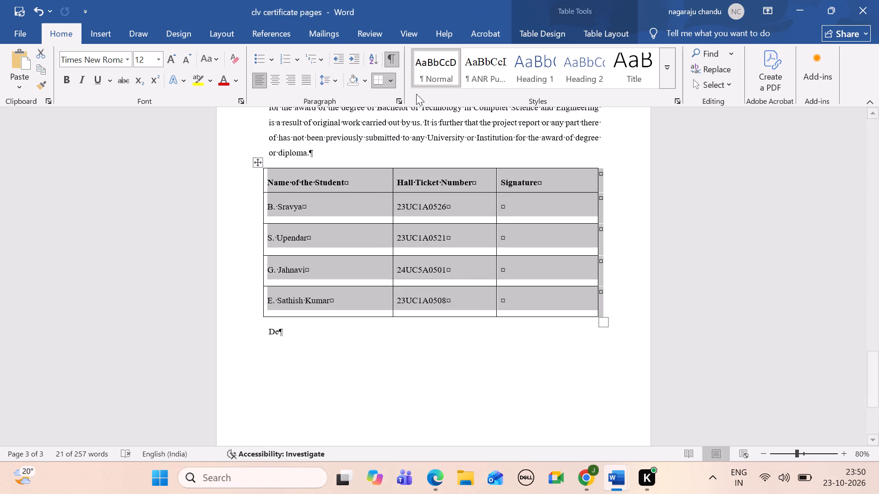
pyautogui.click(256, 162)
pyautogui.click(256, 162)
pyautogui.click(256, 162)
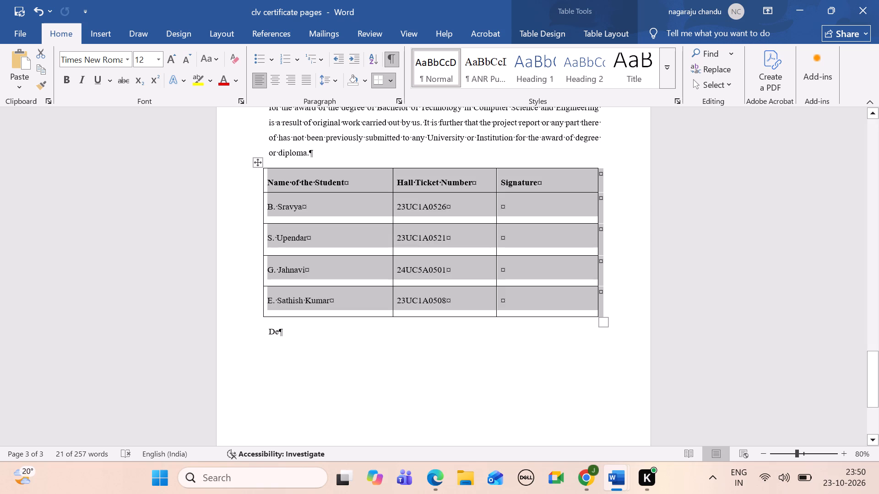
pyautogui.click(257, 164)
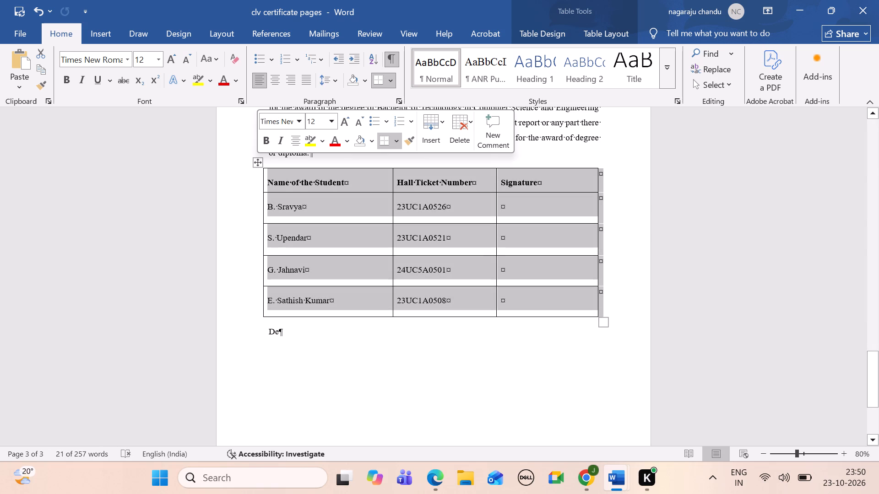
pyautogui.click(395, 142)
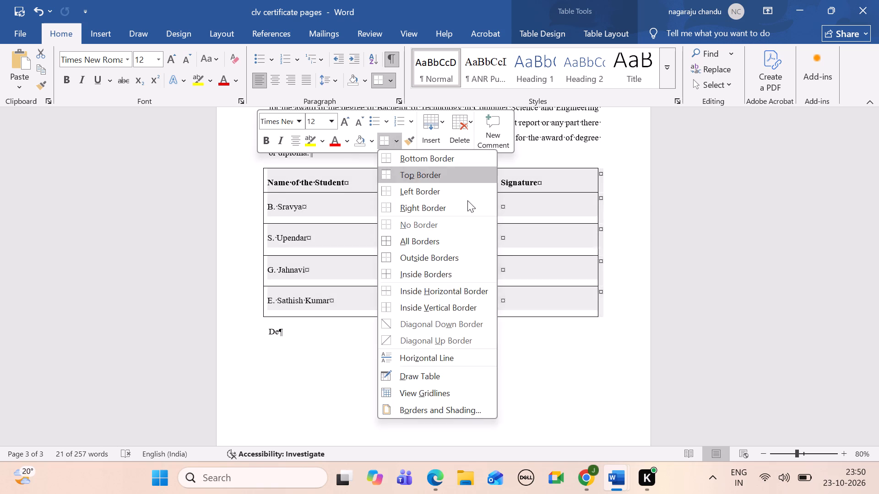
pyautogui.click(417, 231)
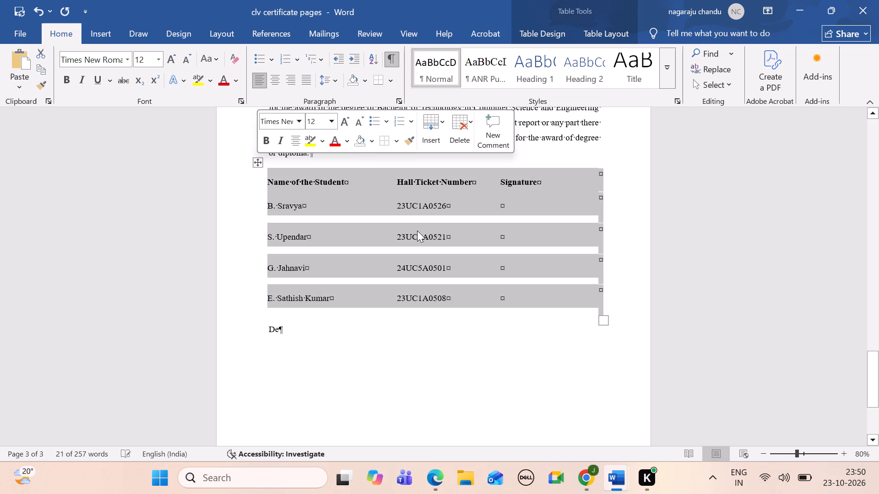
pyautogui.click(423, 385)
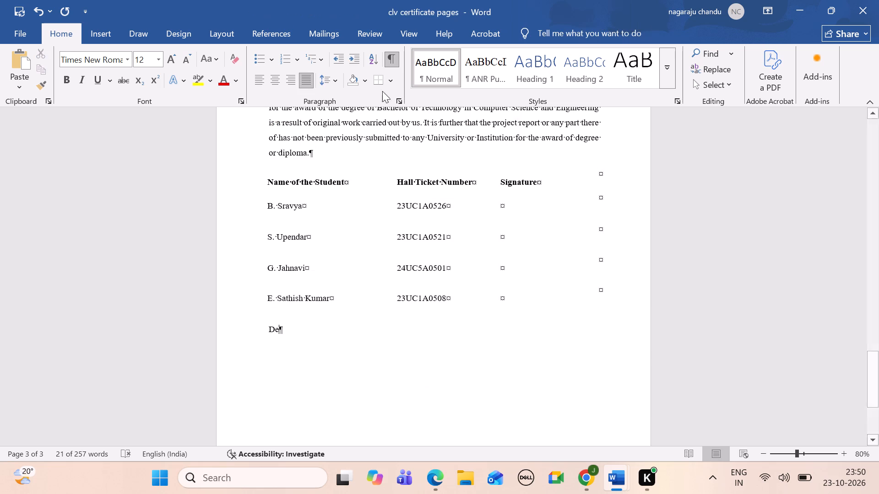
# Hide the paragraph and other formatting marks in the document.
pyautogui.click(395, 56)
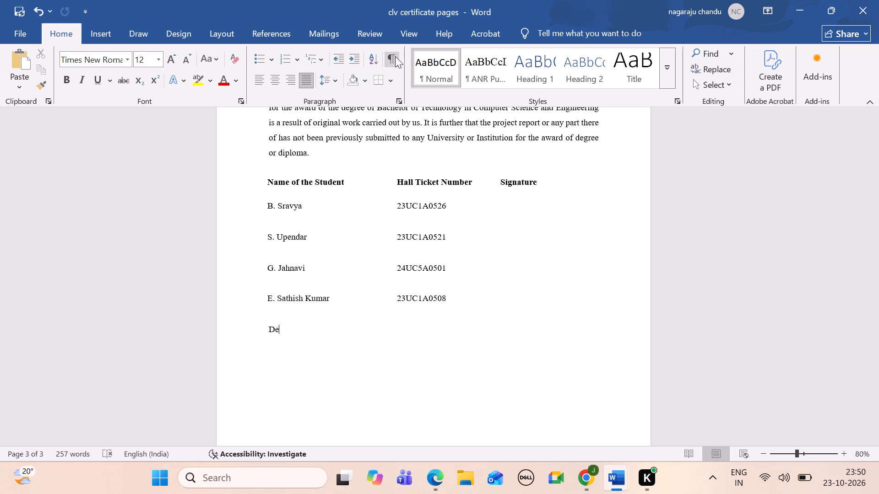
# Replace the "De" line below the table with the label "Degree", followed by two tab spacings and a colon.
pyautogui.press('BackSpace')
pyautogui.press('BackSpace')
pyautogui.press('BackSpace')
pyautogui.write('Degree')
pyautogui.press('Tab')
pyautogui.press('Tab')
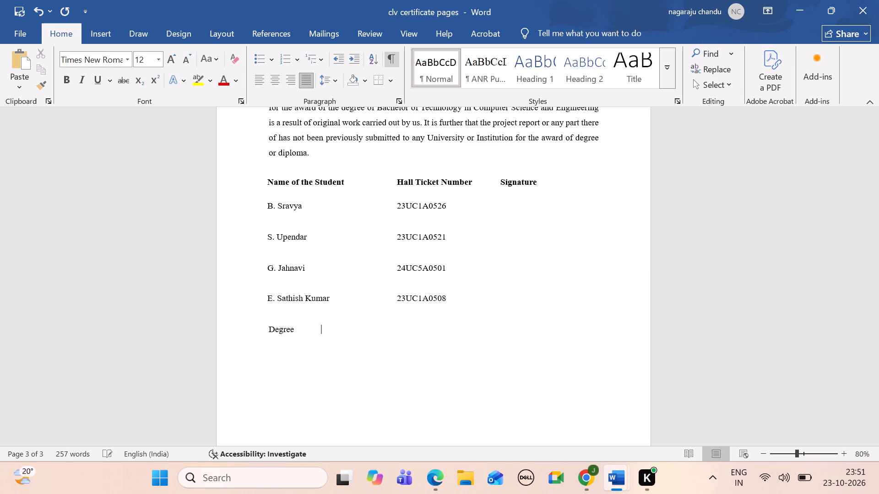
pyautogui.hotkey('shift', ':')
# Enter "Bachelor of Technology in Comouter Science" directly after the colon on the Degree line.
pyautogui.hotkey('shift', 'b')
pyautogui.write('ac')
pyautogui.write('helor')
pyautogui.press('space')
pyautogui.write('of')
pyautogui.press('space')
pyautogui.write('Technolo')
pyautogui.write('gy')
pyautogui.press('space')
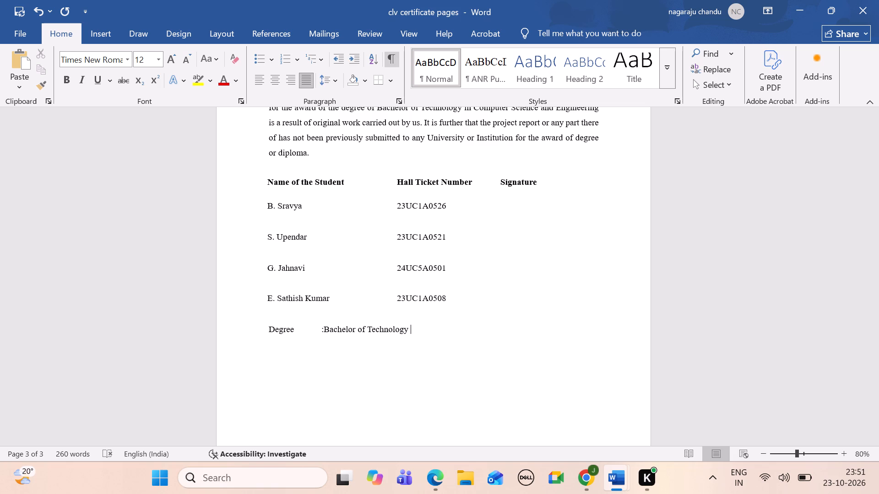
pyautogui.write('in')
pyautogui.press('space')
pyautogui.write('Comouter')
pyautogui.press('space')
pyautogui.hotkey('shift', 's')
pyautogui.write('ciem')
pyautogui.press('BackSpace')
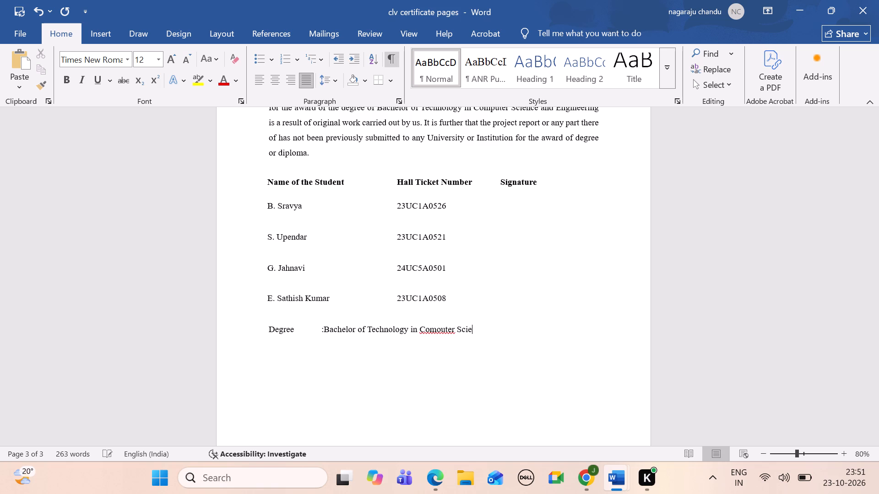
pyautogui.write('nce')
# Correct the misspelled "Comouter" to "Computer" on the Degree line.
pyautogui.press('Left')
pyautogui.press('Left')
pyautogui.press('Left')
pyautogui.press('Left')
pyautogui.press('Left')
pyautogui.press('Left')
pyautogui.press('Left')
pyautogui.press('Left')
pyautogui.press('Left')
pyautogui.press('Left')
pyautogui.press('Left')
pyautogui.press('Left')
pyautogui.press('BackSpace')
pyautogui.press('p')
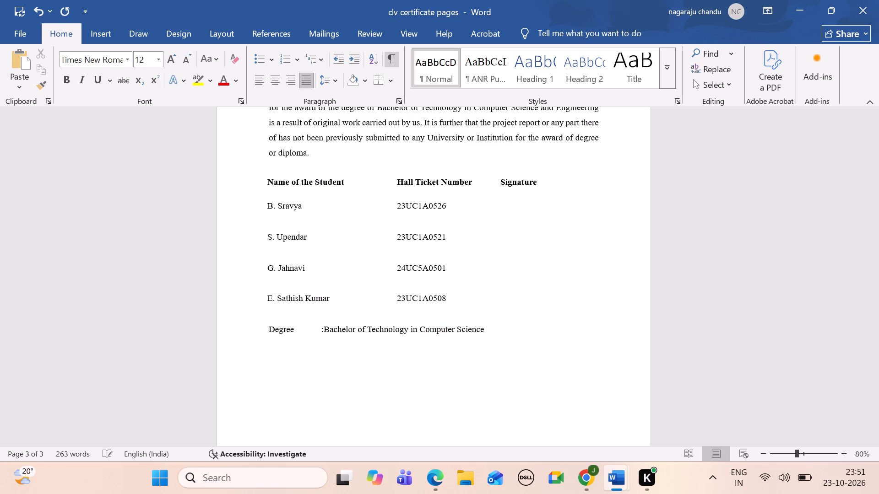
# Add "amd engineering" at the end of the Degree line, after "Computer Science".
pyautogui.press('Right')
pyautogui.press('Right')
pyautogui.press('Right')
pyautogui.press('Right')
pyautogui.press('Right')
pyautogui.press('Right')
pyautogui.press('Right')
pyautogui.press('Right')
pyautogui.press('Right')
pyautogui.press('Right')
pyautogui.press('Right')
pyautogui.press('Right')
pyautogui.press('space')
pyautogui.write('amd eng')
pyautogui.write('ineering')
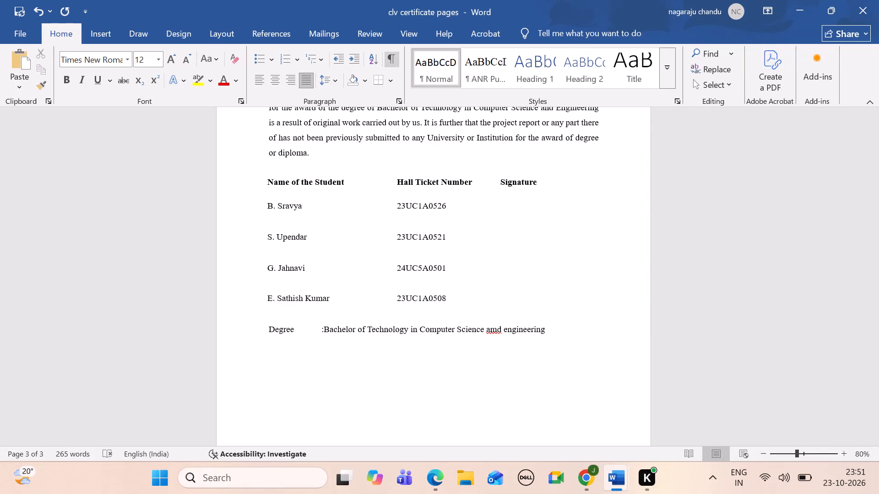
# Capitalise the first letter of "engineering" on the Degree line so it reads "Engineering".
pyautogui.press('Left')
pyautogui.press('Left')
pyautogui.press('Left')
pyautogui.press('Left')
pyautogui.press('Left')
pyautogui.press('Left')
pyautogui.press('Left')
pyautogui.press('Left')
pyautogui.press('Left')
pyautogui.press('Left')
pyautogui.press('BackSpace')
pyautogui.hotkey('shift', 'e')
# Correct "amd" to "and" on the Degree line, and start a new line after "Engineering".
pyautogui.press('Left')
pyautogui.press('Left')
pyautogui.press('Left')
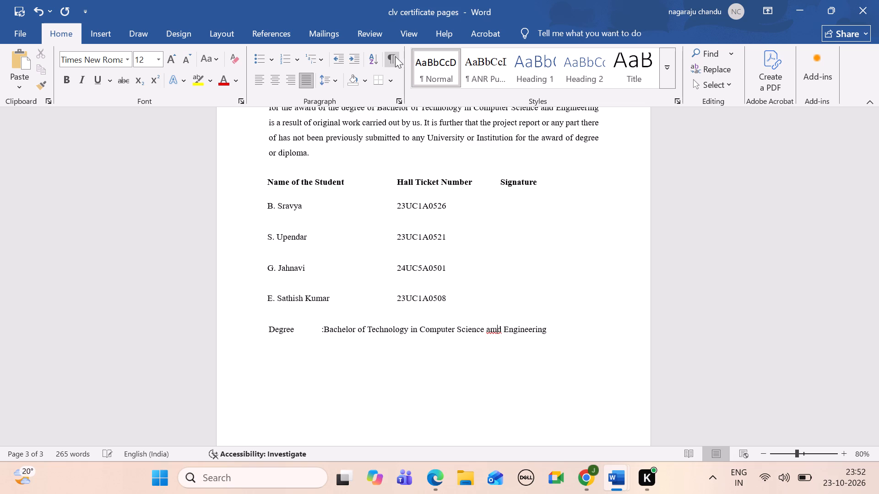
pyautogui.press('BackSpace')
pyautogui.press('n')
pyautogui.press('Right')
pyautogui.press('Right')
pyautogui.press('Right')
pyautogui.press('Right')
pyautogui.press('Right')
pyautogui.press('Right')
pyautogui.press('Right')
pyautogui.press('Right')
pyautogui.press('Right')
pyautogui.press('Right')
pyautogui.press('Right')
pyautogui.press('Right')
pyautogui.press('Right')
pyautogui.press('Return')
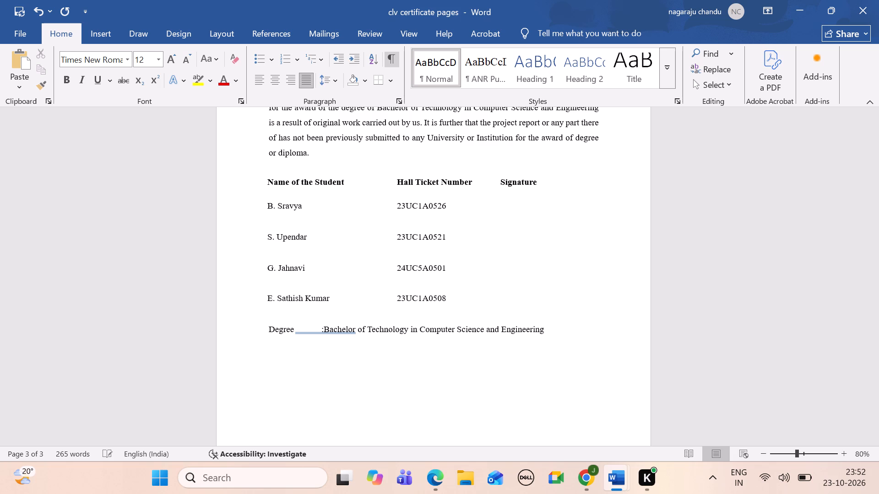
# Begin the line below the Degree line with "De".
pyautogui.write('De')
# Insert a space between the colon and "Bachelor" on the Degree line.
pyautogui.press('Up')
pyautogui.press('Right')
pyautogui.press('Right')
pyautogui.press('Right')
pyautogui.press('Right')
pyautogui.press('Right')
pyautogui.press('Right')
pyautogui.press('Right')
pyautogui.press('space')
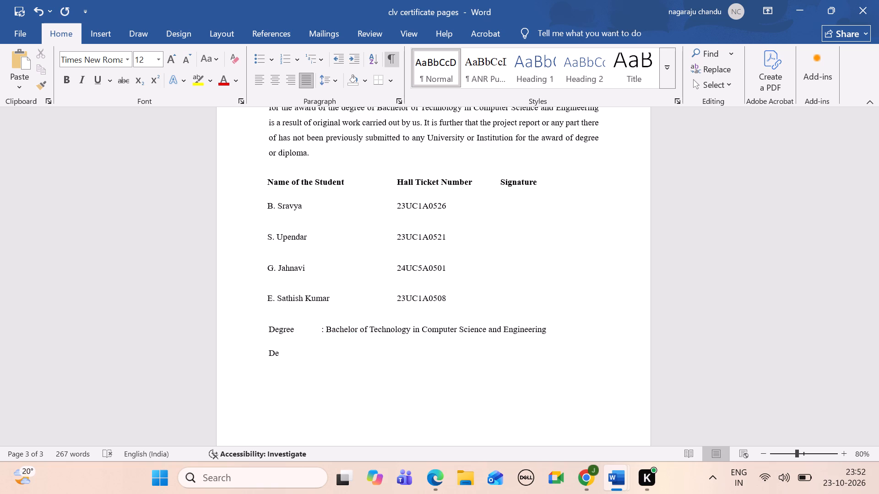
# Complete the line below Degree as "Department : Computer Science and Engineering", with its colon tab-aligned under the Degree line's colon.
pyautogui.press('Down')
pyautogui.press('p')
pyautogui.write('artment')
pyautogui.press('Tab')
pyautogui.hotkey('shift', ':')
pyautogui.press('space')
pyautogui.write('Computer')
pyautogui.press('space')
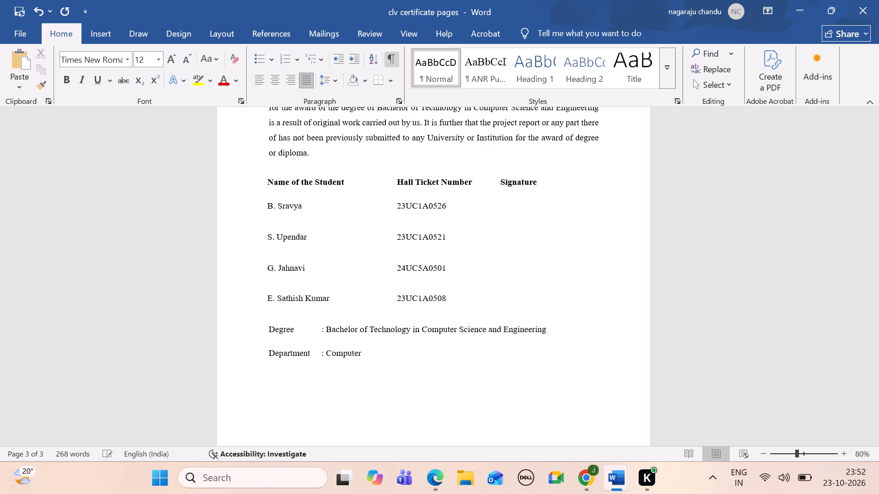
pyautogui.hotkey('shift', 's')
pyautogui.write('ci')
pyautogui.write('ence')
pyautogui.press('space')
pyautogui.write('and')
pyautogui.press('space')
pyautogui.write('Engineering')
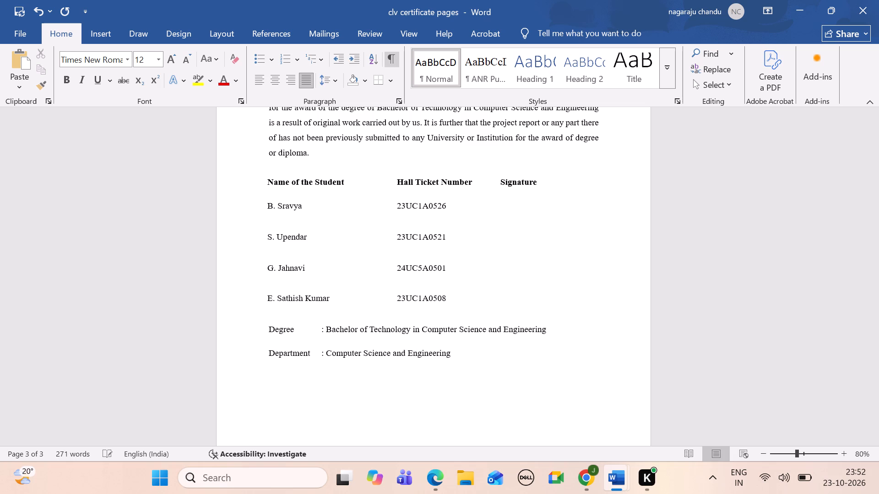
# Add a "Date :" line below Department, with its colon tab-aligned under the others and the date left blank.
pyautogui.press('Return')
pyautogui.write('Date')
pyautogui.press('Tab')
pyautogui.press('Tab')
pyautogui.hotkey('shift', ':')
# Insert a page break on a new line below the Date line.
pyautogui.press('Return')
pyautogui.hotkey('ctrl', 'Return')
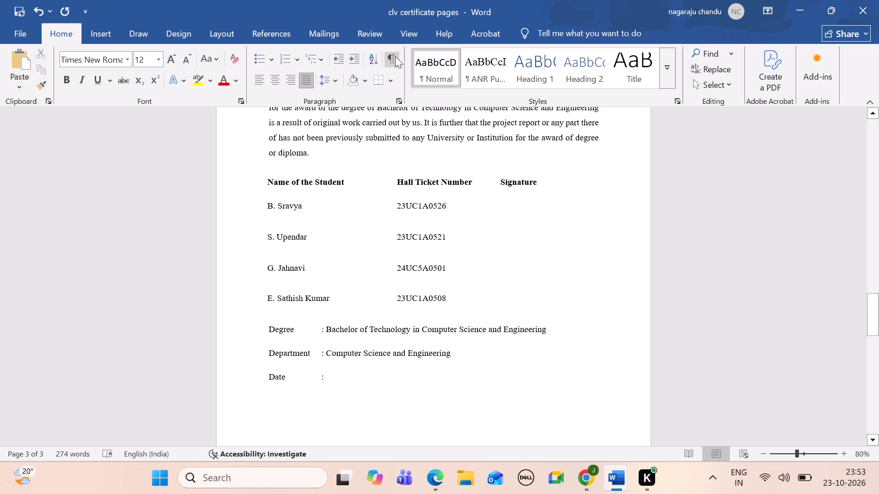
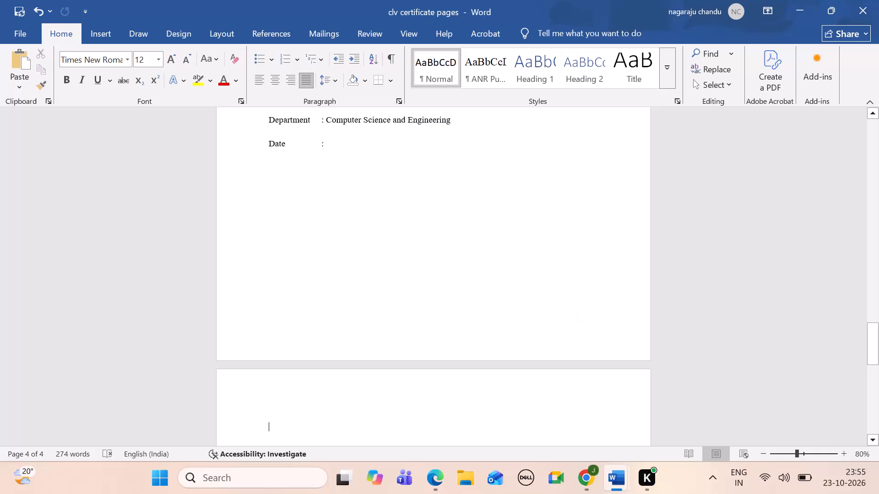
# Switch to the Batch - 07 Certificate document and review its pages following the Declaration, from the Acknowledgement through the Abstract to the Table of Contents.
pyautogui.click(611, 477)
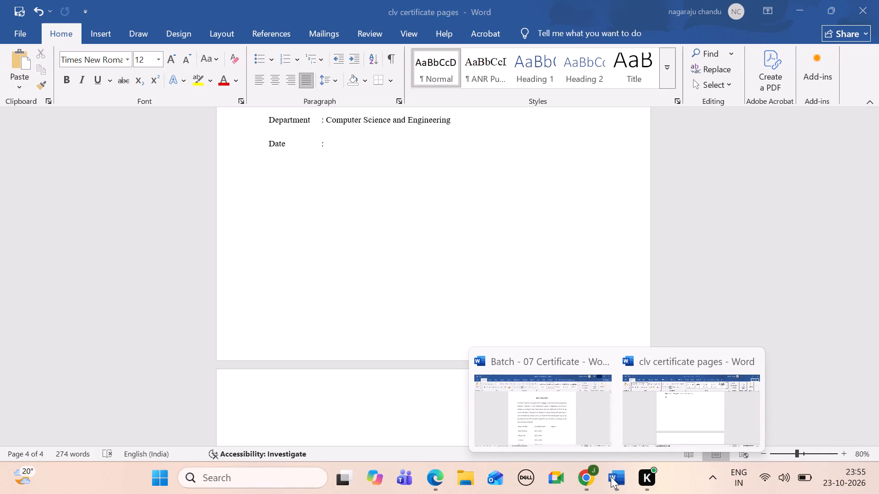
pyautogui.click(525, 388)
pyautogui.scroll(-2, 526, 365)
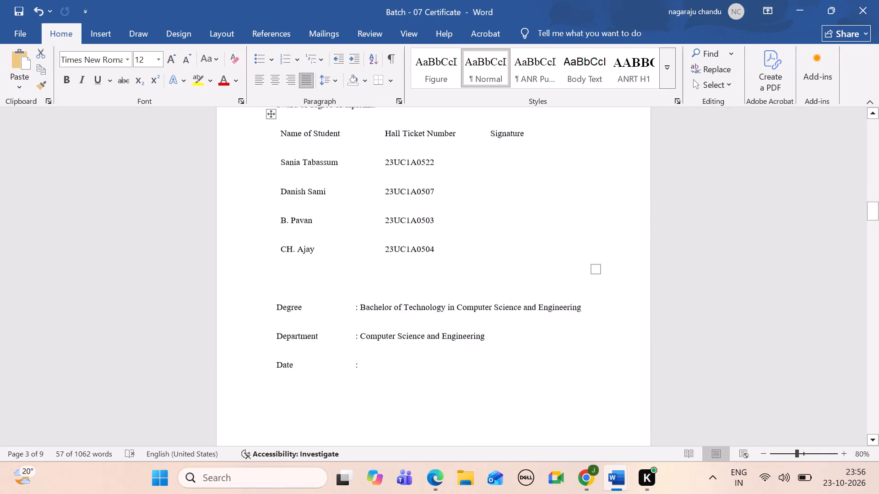
pyautogui.scroll(-3, 526, 365)
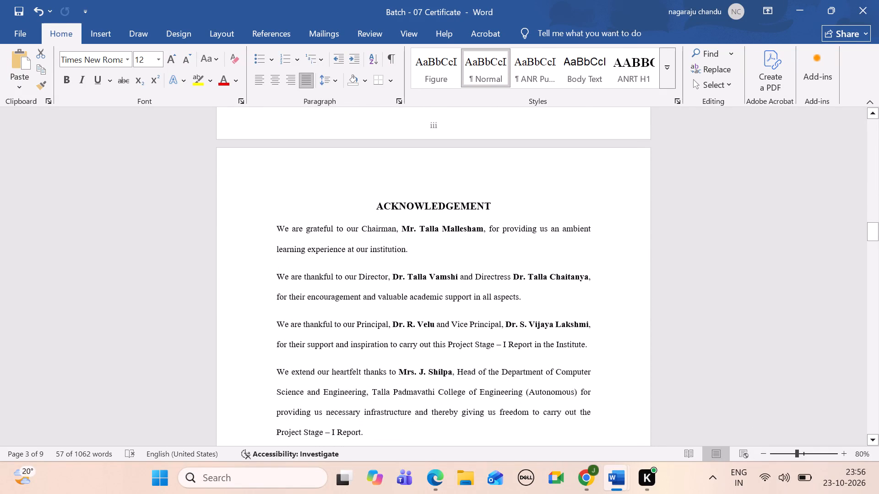
pyautogui.scroll(-1, 526, 365)
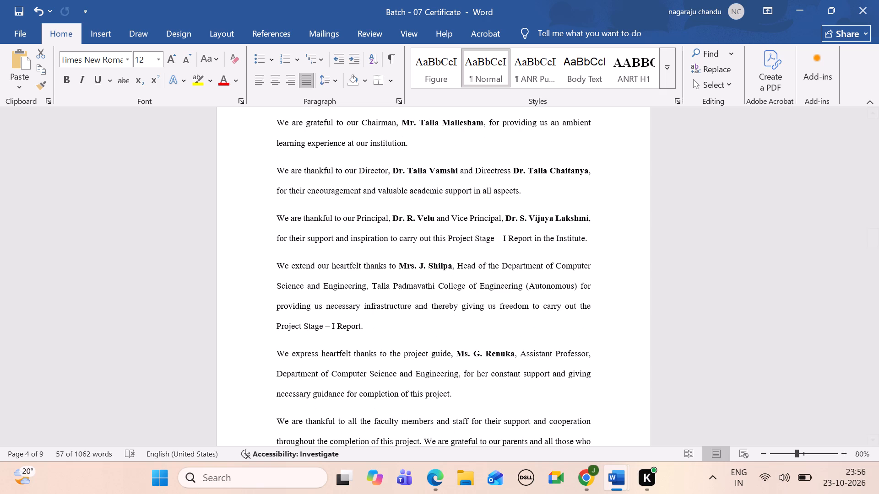
pyautogui.scroll(-1, 526, 365)
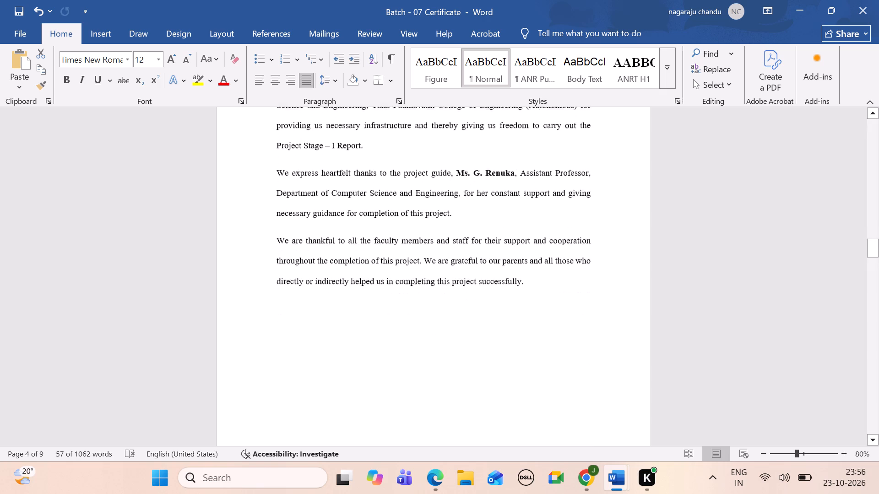
pyautogui.scroll(-1, 526, 365)
pyautogui.scroll(4, 526, 365)
pyautogui.scroll(-1, 526, 365)
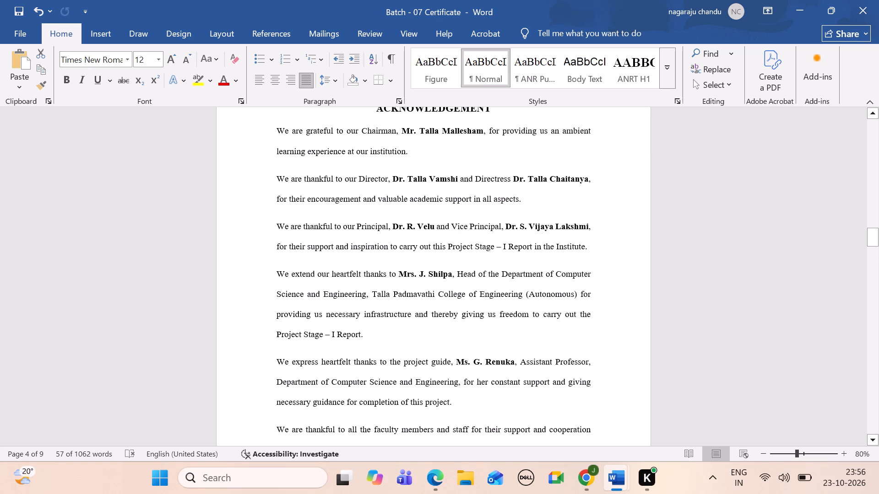
pyautogui.scroll(1, 526, 365)
pyautogui.scroll(-3, 526, 365)
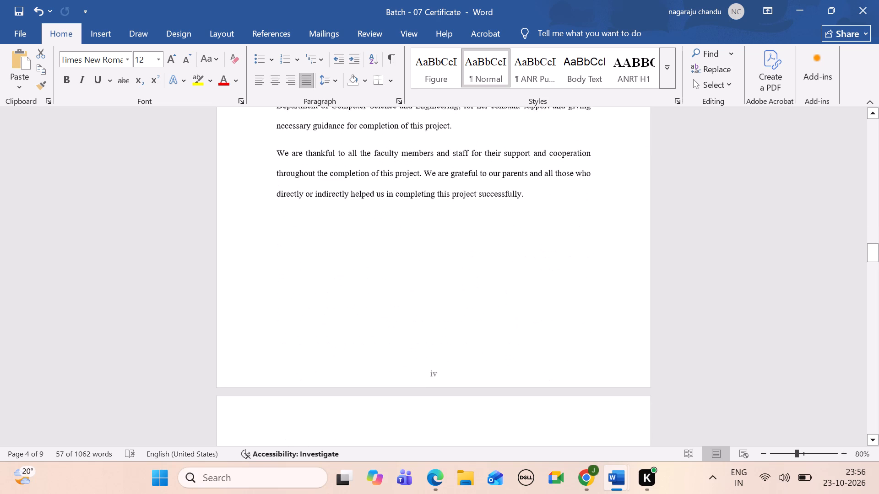
pyautogui.scroll(-2, 526, 365)
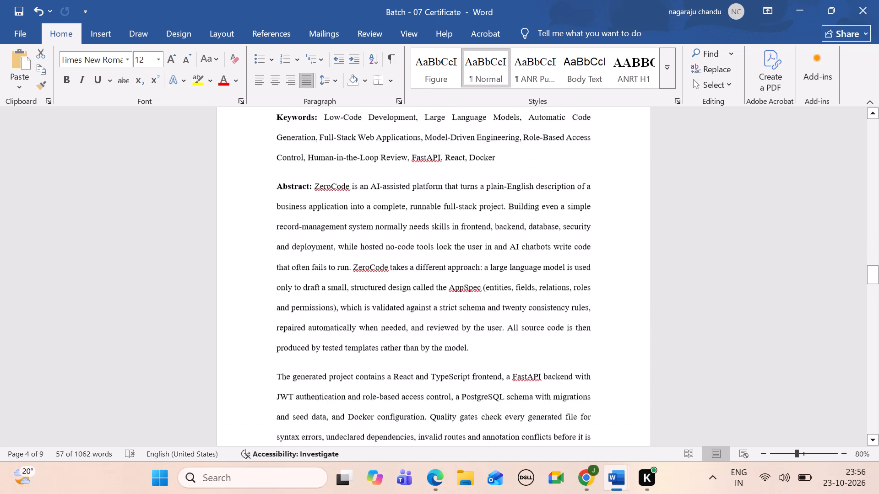
pyautogui.scroll(-3, 526, 365)
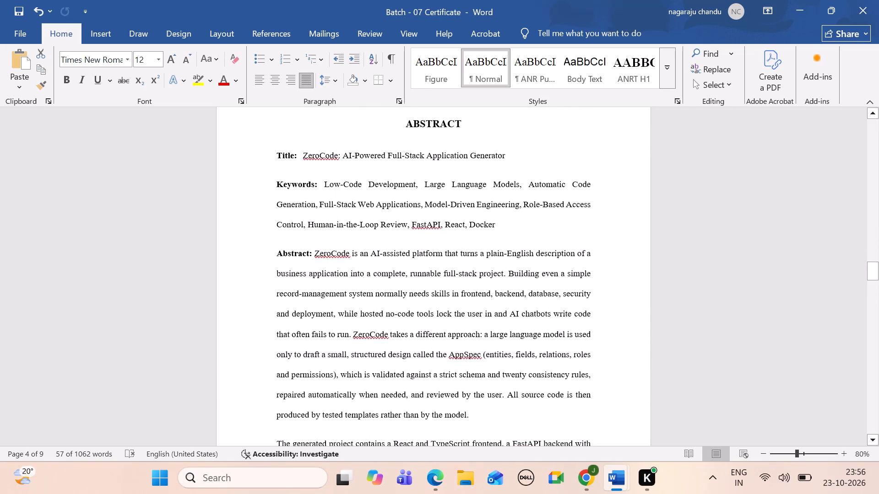
pyautogui.scroll(-2, 526, 365)
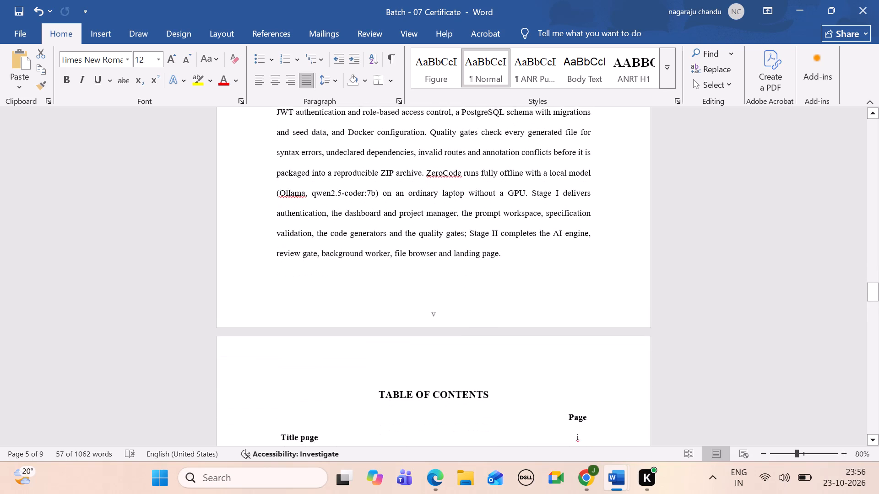
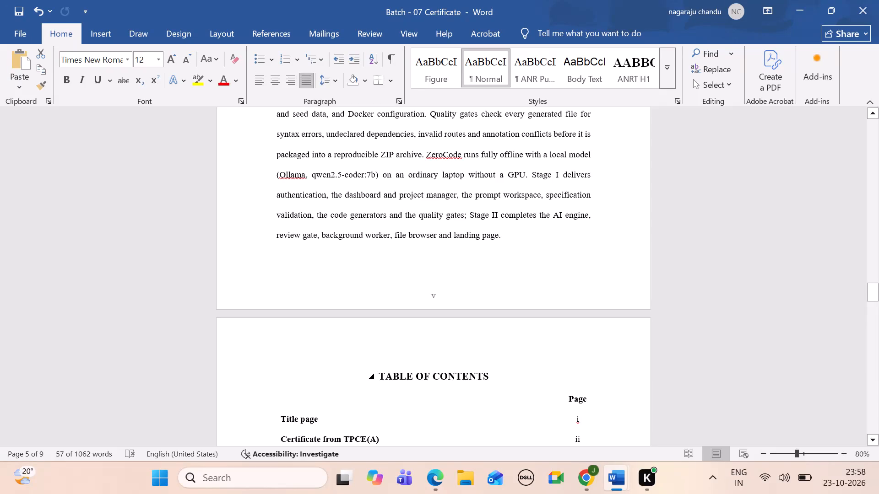
# Copy the ACKNOWLEDGEMENT heading and all its paragraphs, through "completing this project successfully.", from the Batch - 07 Certificate document.
pyautogui.scroll(2, 559, 426)
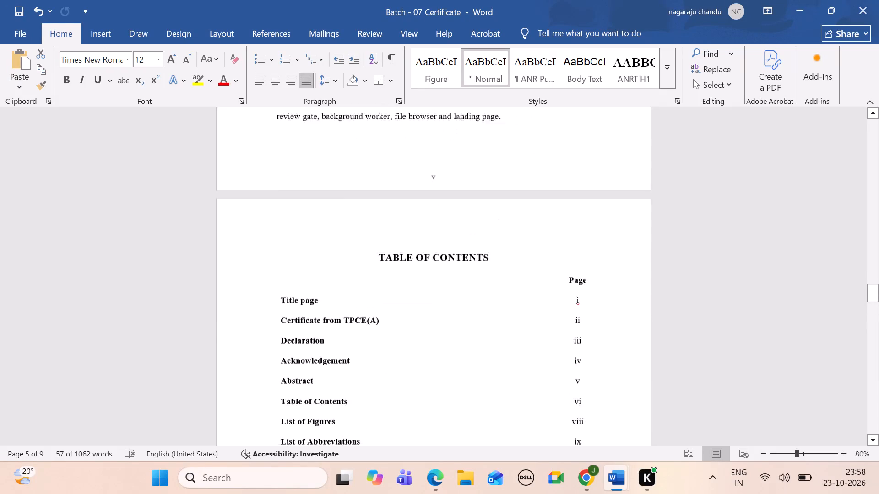
pyautogui.scroll(3, 559, 426)
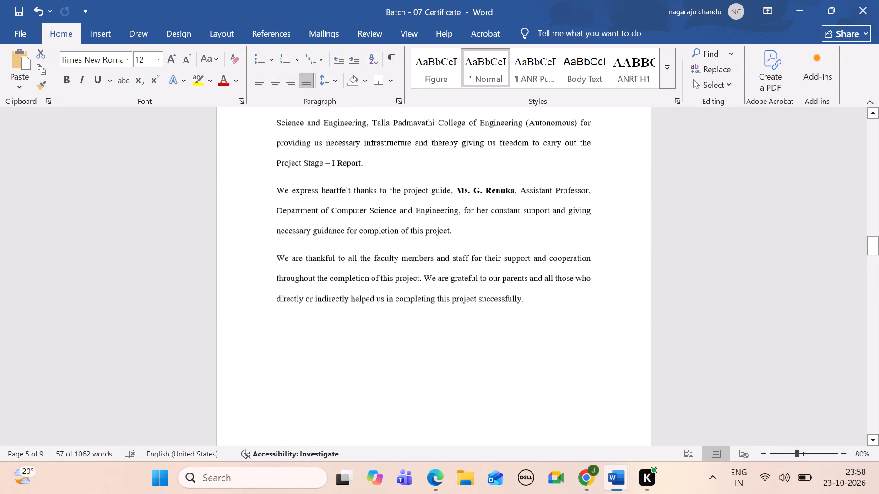
pyautogui.scroll(2, 559, 426)
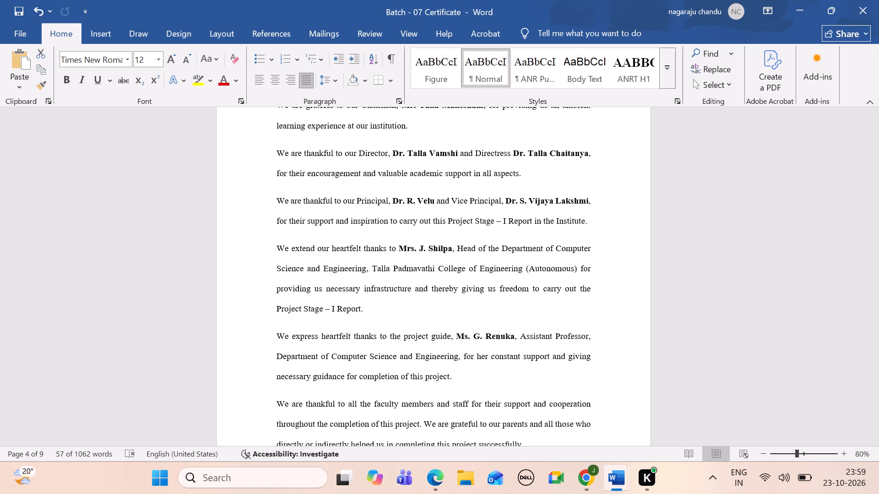
pyautogui.scroll(1, 559, 426)
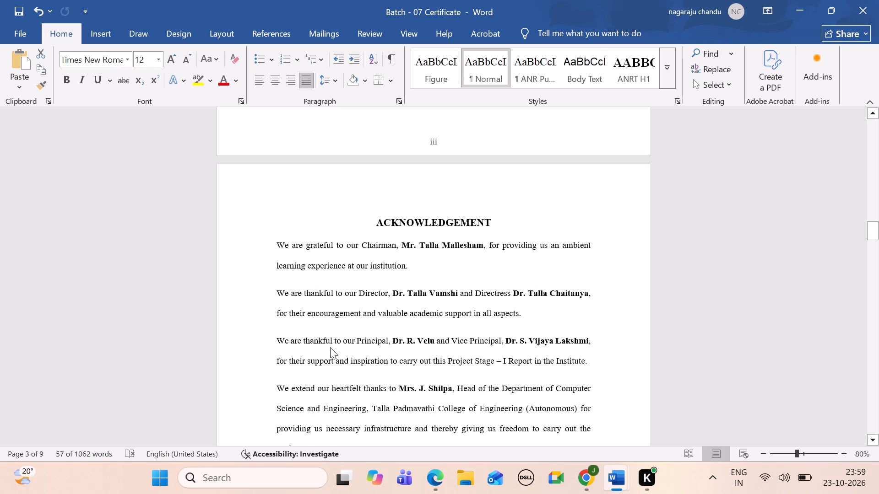
pyautogui.moveTo(376, 222); pyautogui.dragTo(385, 229)
pyautogui.moveTo(385, 229); pyautogui.dragTo(497, 417)
pyautogui.scroll(1, 472, 349)
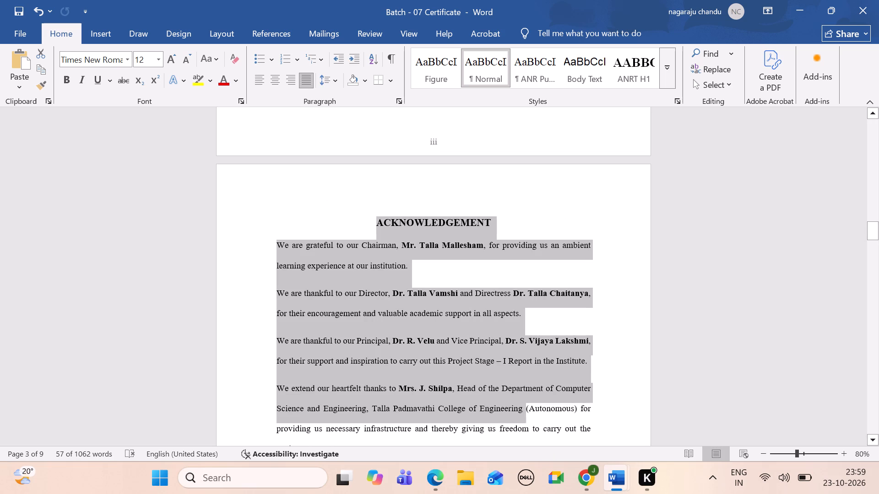
pyautogui.scroll(1, 497, 417)
pyautogui.moveTo(497, 417); pyautogui.dragTo(567, 432)
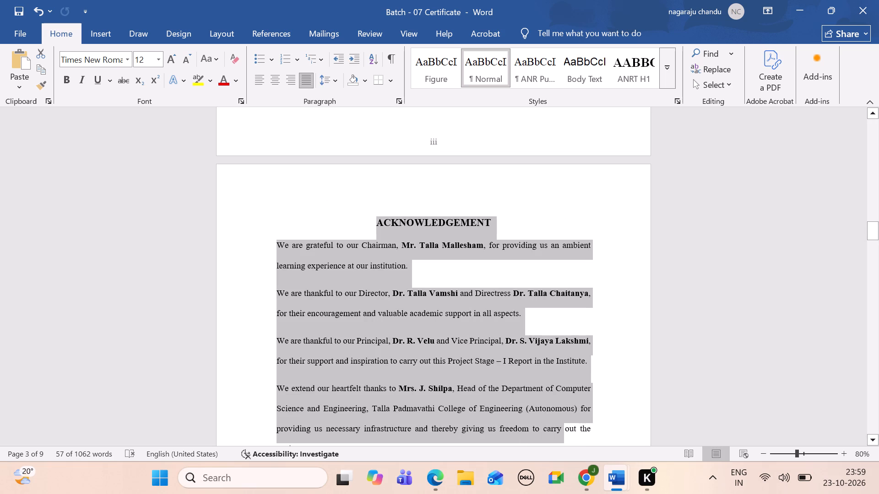
pyautogui.moveTo(567, 432); pyautogui.dragTo(568, 442)
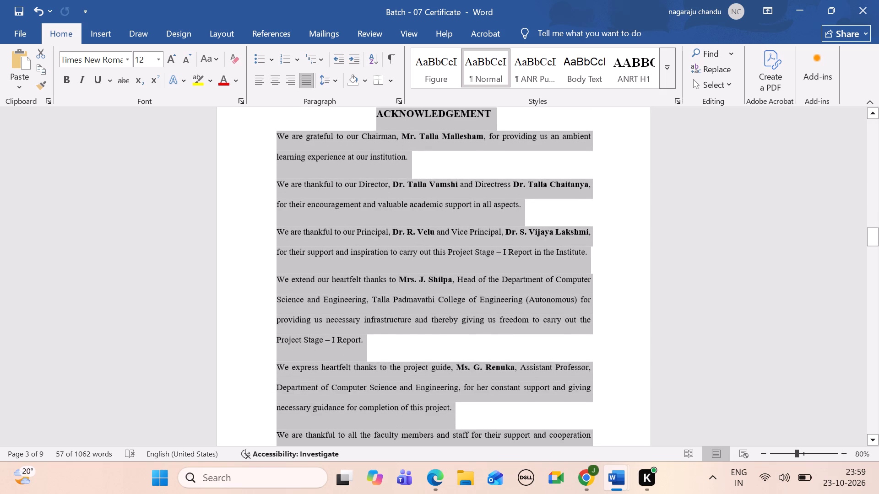
pyautogui.moveTo(568, 442); pyautogui.dragTo(565, 434)
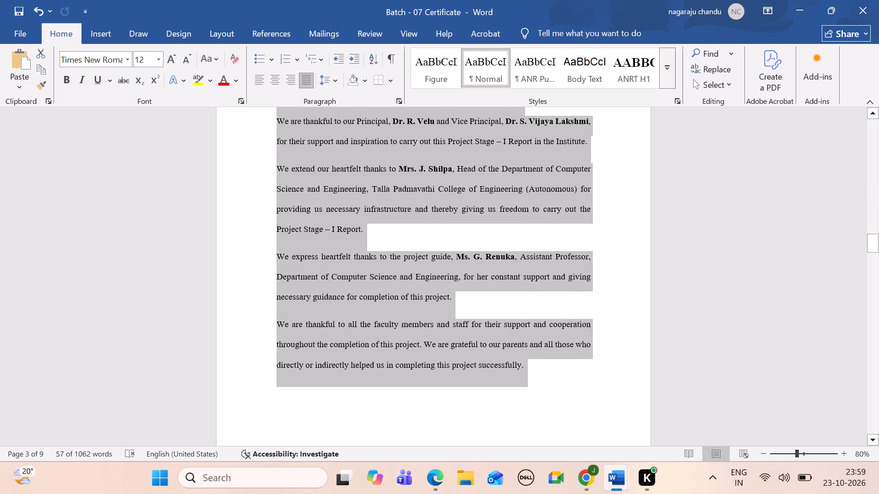
pyautogui.moveTo(565, 434); pyautogui.dragTo(588, 428)
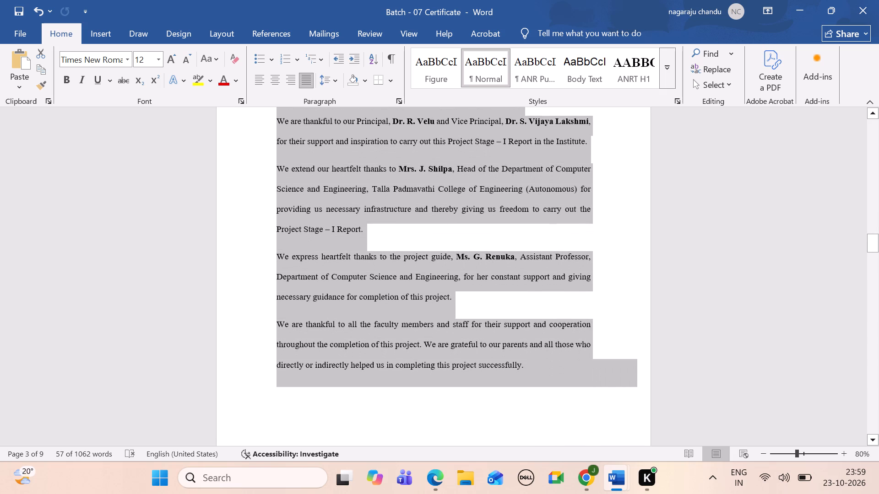
pyautogui.moveTo(588, 428); pyautogui.dragTo(447, 189)
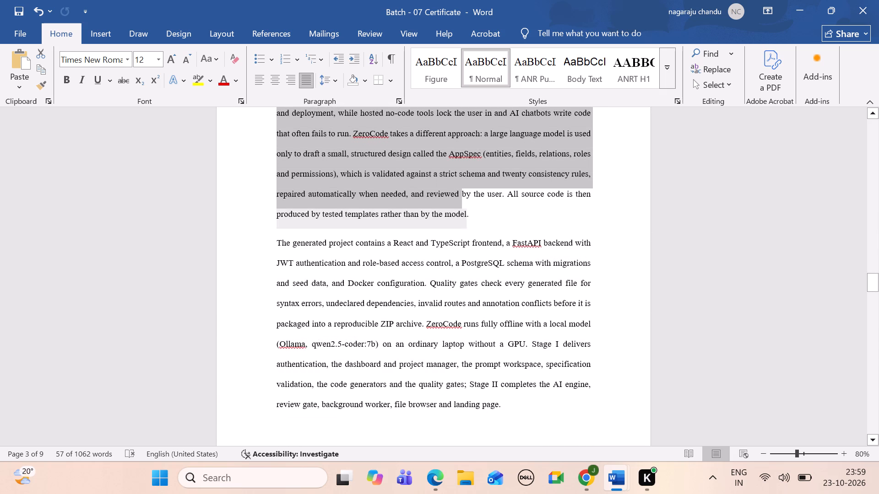
pyautogui.moveTo(447, 189); pyautogui.dragTo(473, 387)
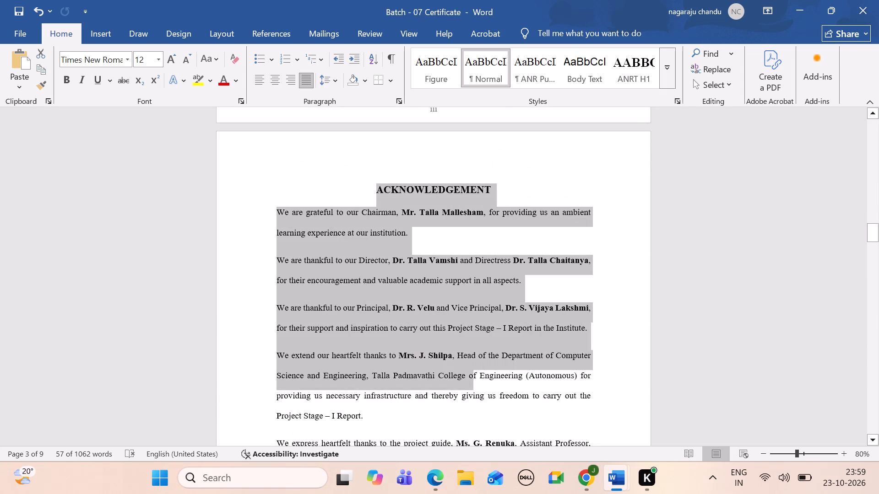
pyautogui.moveTo(473, 387); pyautogui.dragTo(526, 399)
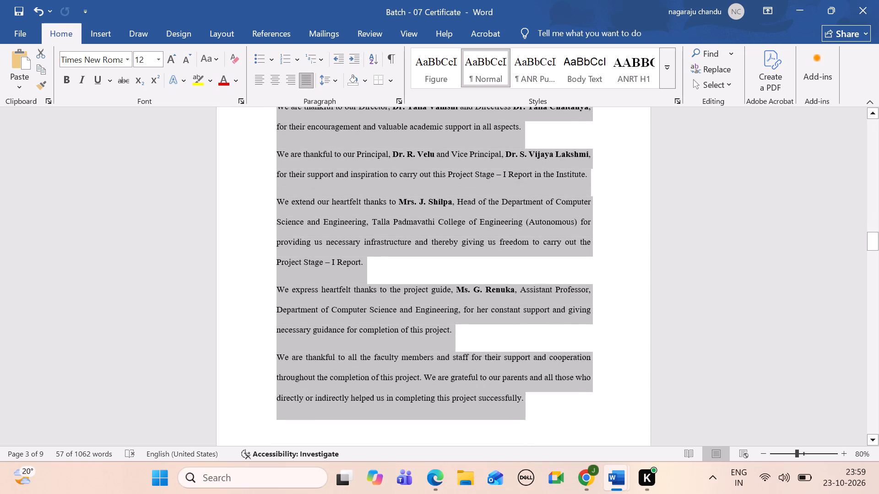
pyautogui.moveTo(526, 399); pyautogui.dragTo(533, 401)
pyautogui.hotkey('ctrl', 'c')
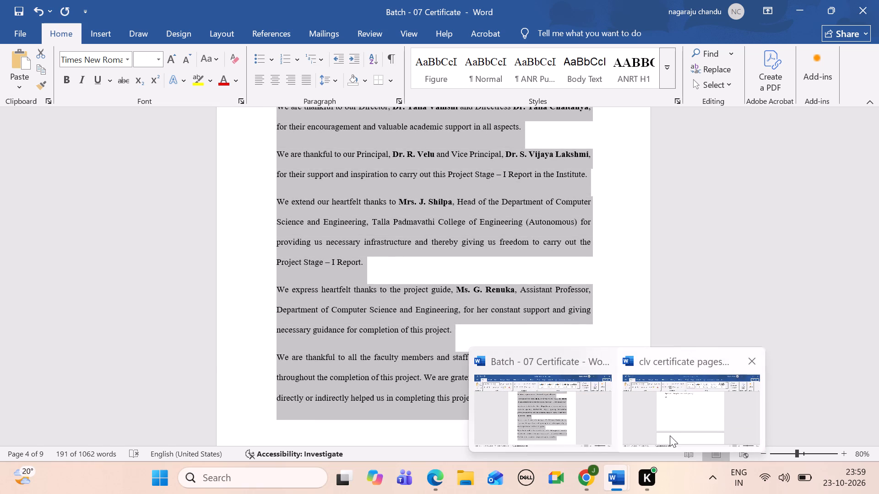
# Switch to the clv certificate pages document and paste the Acknowledgement on the blank page after the Date line.
pyautogui.click(670, 435)
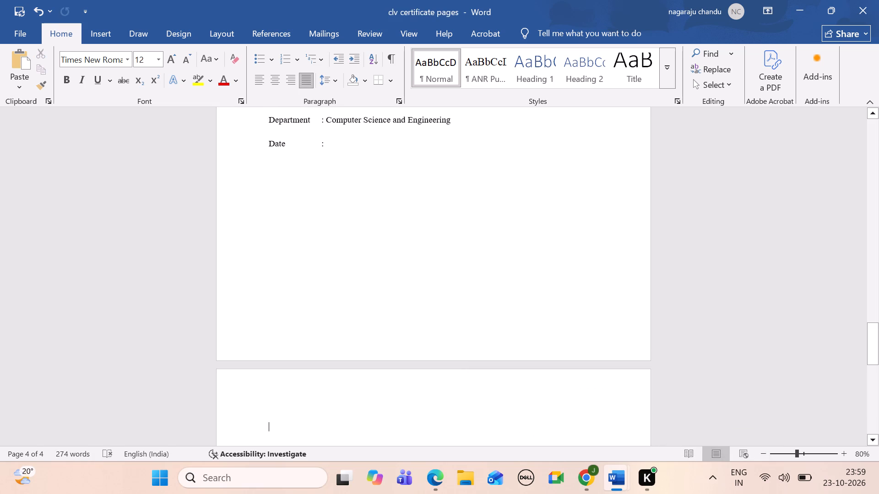
pyautogui.hotkey('ctrl', 'v')
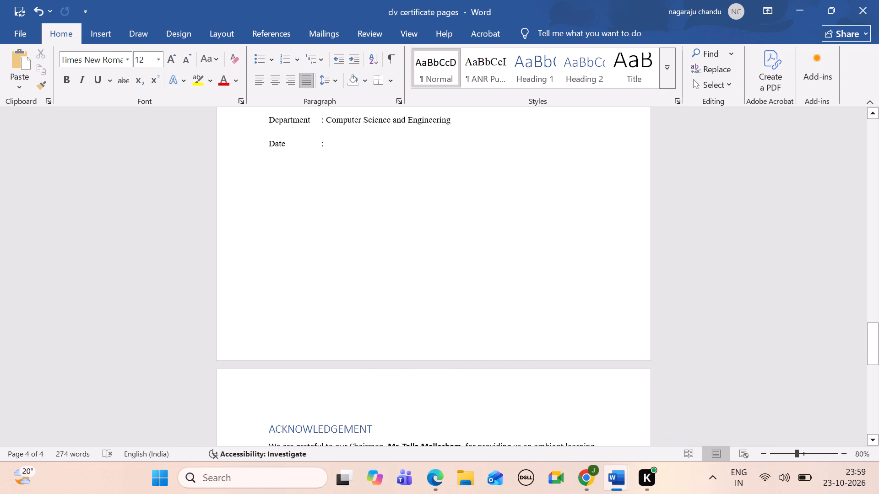
# Set the pasted ACKNOWLEDGEMENT heading to Times New Roman with the Automatic font colour.
pyautogui.scroll(1, 670, 417)
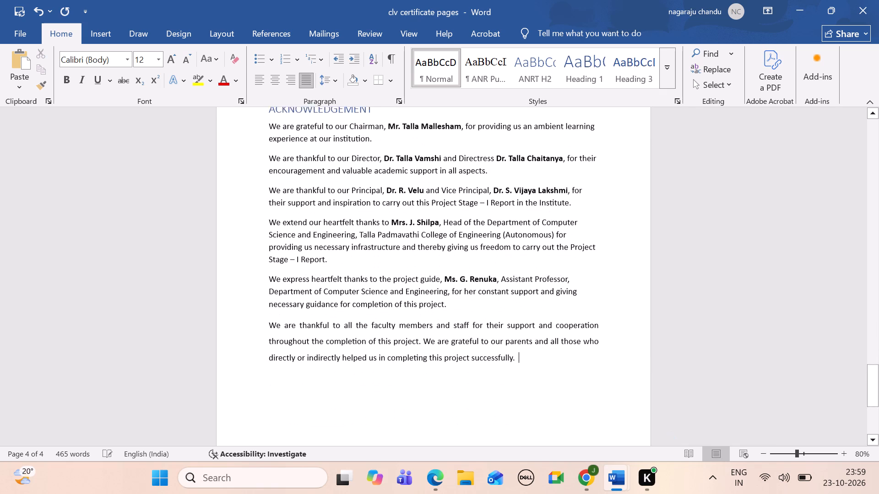
pyautogui.scroll(1, 670, 417)
pyautogui.scroll(-3, 670, 417)
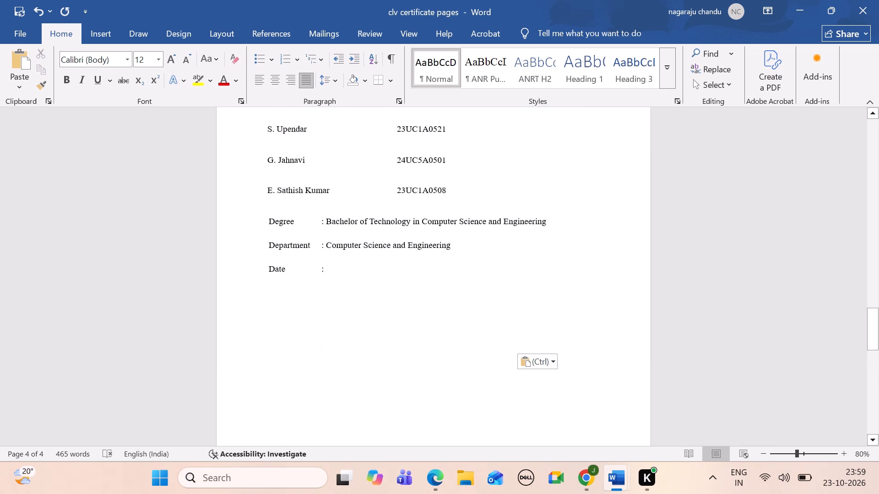
pyautogui.scroll(-1, 670, 417)
pyautogui.scroll(1, 670, 417)
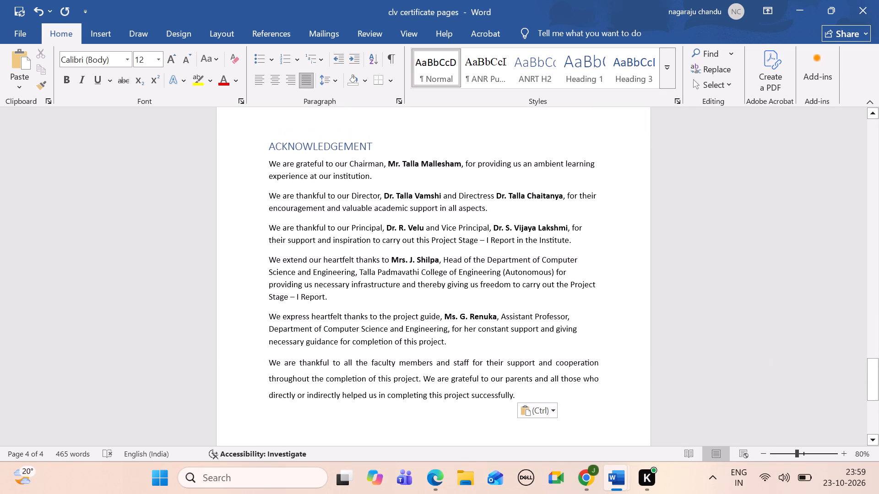
pyautogui.moveTo(374, 145); pyautogui.dragTo(371, 145)
pyautogui.moveTo(371, 145); pyautogui.dragTo(257, 153)
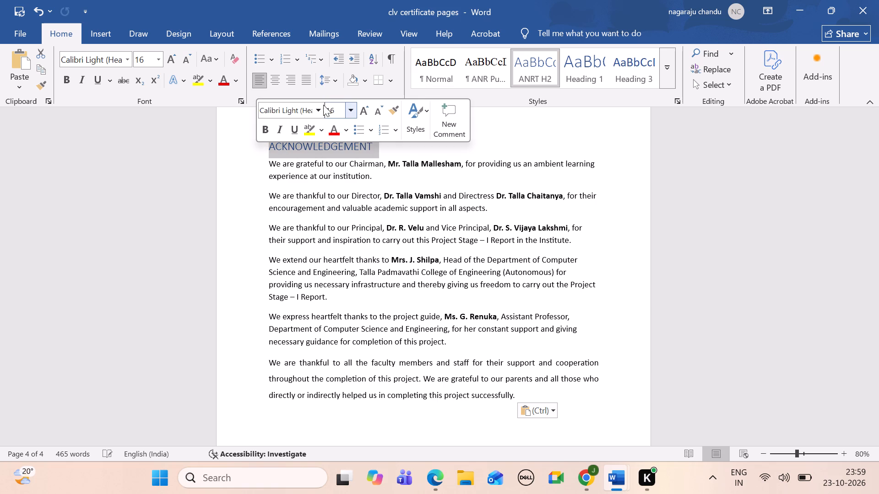
pyautogui.click(319, 105)
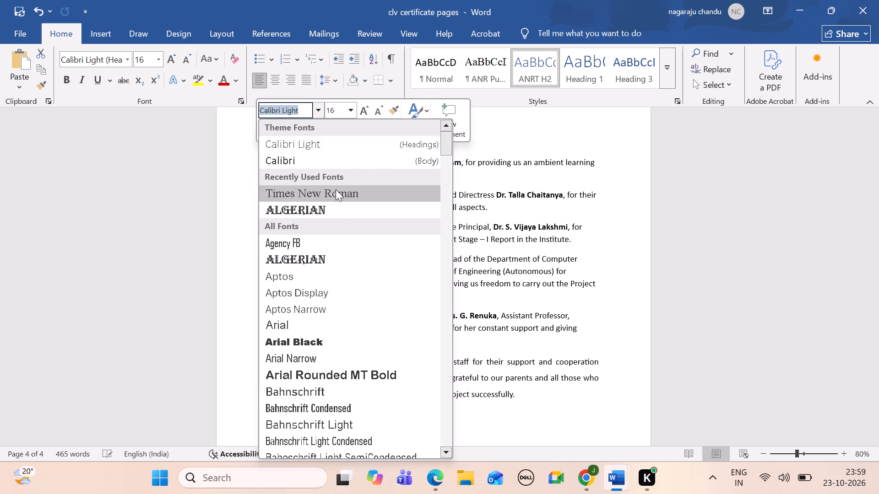
pyautogui.click(336, 189)
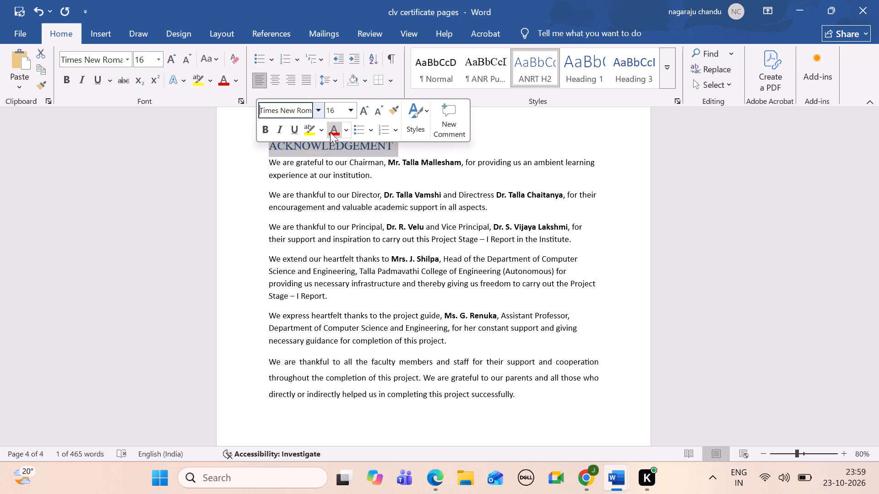
pyautogui.moveTo(347, 133); pyautogui.dragTo(368, 166)
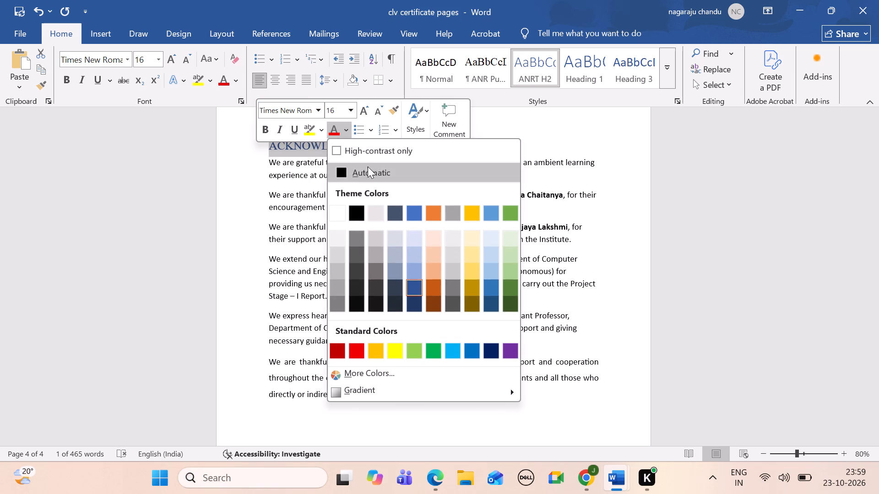
pyautogui.moveTo(368, 166); pyautogui.dragTo(348, 177)
pyautogui.click(348, 177)
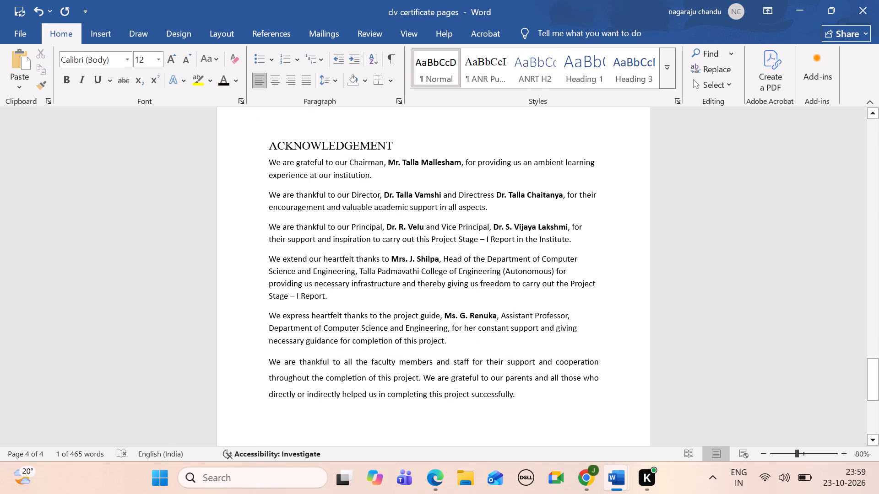
# Make the ACKNOWLEDGEMENT heading bold and centre it on the page.
pyautogui.moveTo(392, 141); pyautogui.dragTo(343, 144)
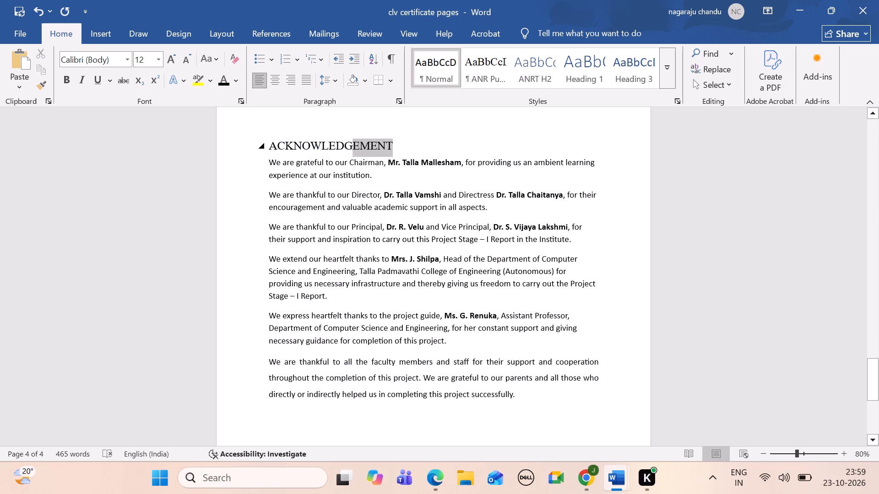
pyautogui.moveTo(343, 144); pyautogui.dragTo(272, 141)
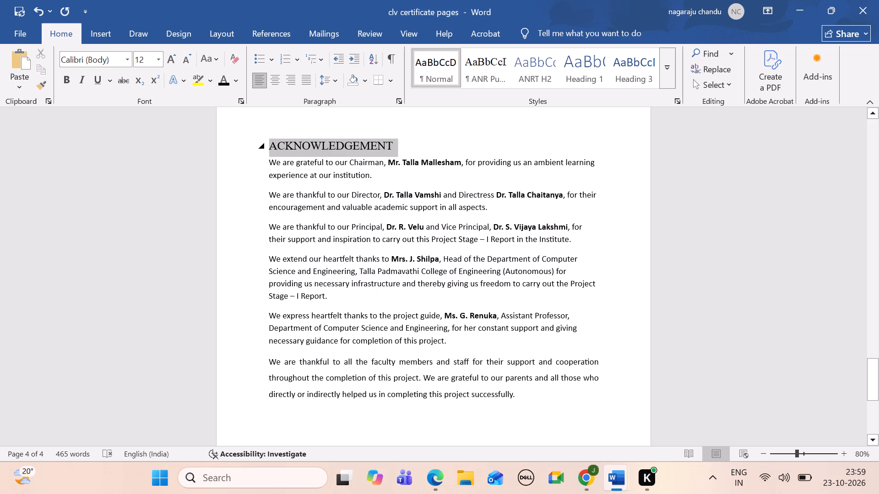
pyautogui.moveTo(272, 141); pyautogui.dragTo(270, 143)
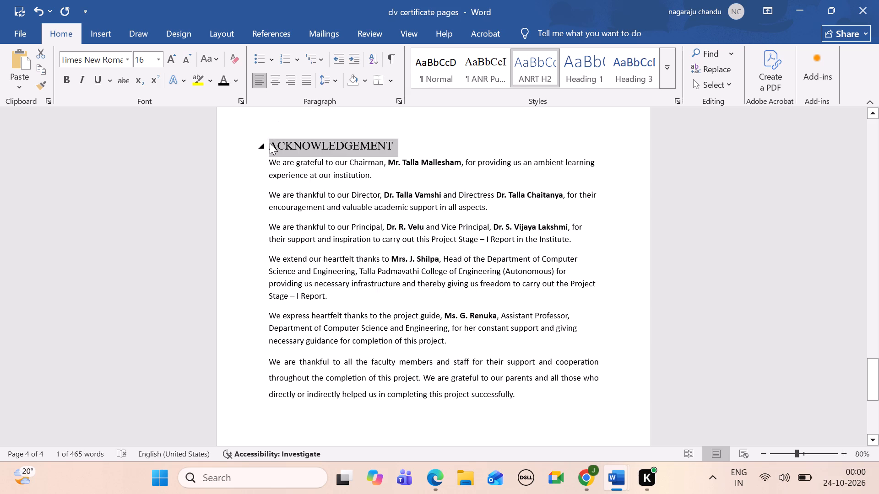
pyautogui.hotkey('ctrl', 'b')
pyautogui.click(270, 75)
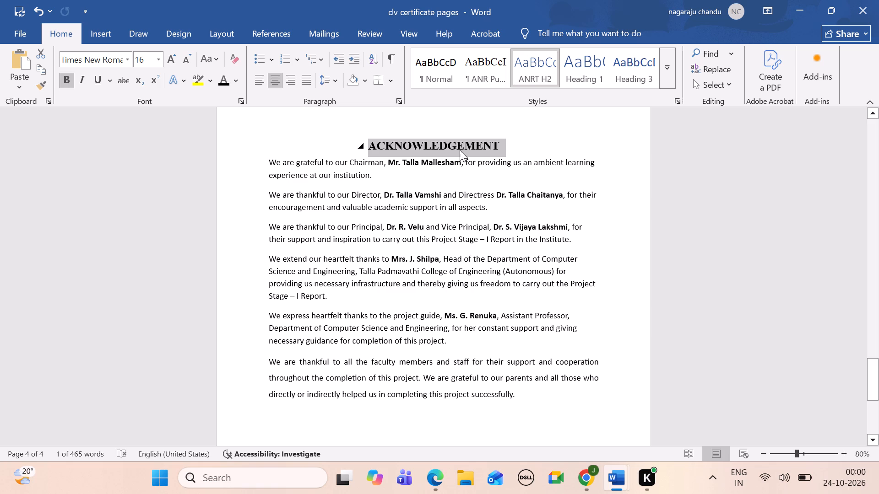
pyautogui.click(510, 140)
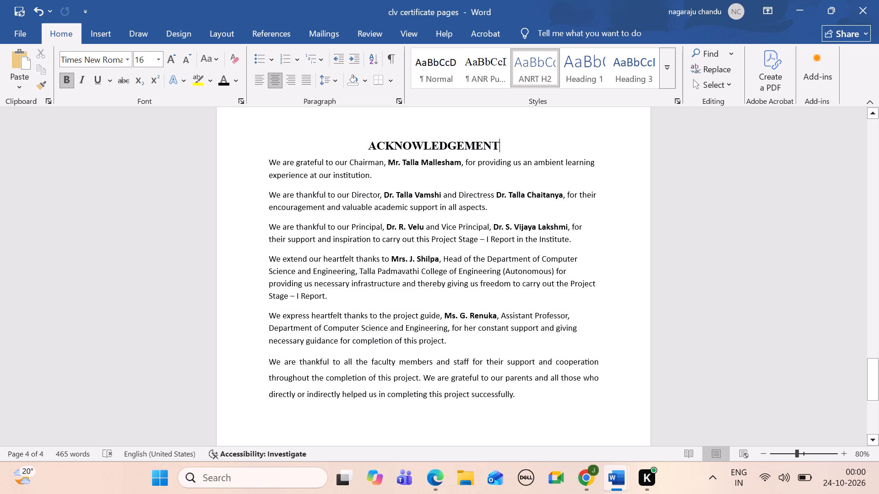
pyautogui.click(519, 128)
# Change the font of all Acknowledgement body paragraphs below the heading to Times New Roman.
pyautogui.moveTo(267, 159); pyautogui.dragTo(471, 410)
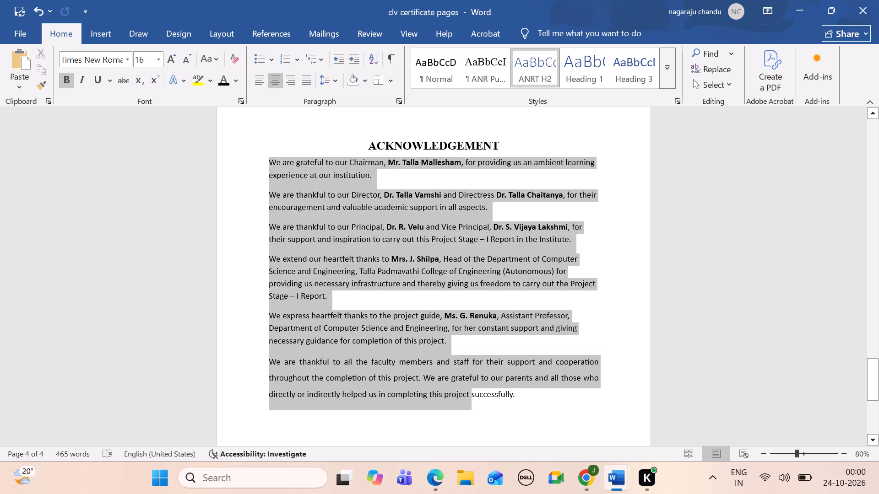
pyautogui.moveTo(471, 410); pyautogui.dragTo(519, 396)
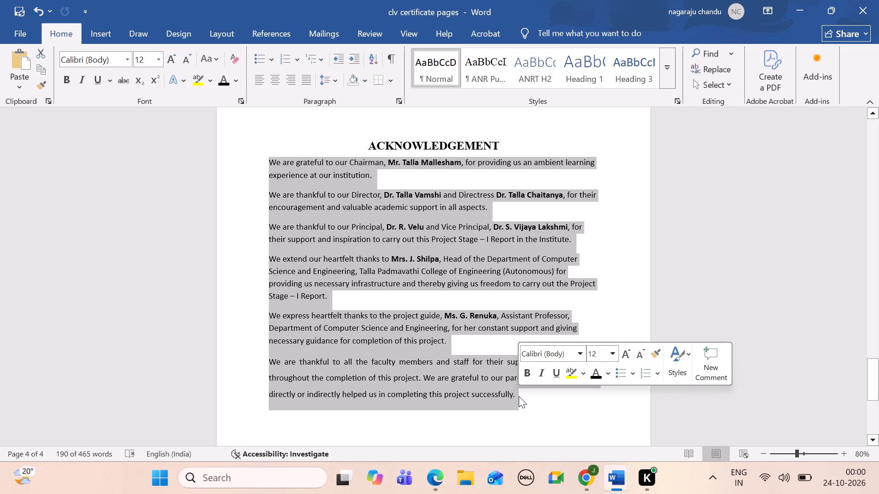
pyautogui.click(580, 354)
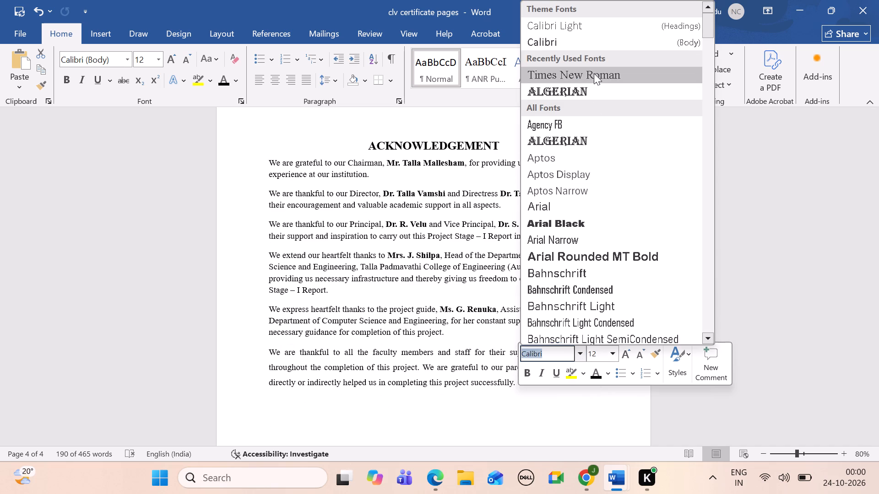
pyautogui.click(594, 73)
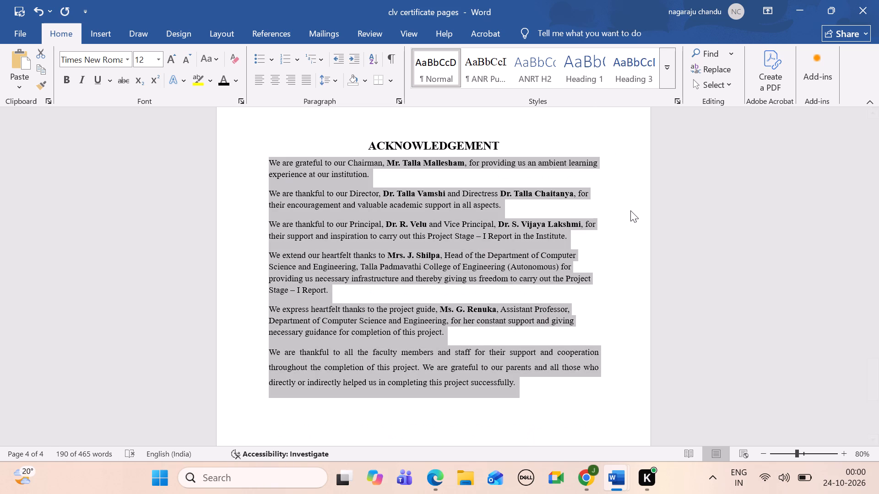
# Add space before all the Acknowledgement body paragraphs below the heading.
pyautogui.click(576, 231)
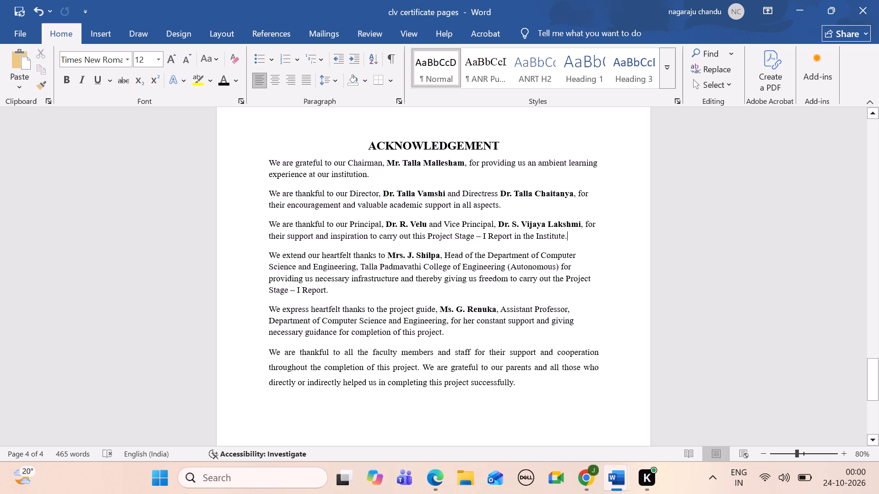
pyautogui.moveTo(515, 380); pyautogui.dragTo(289, 255)
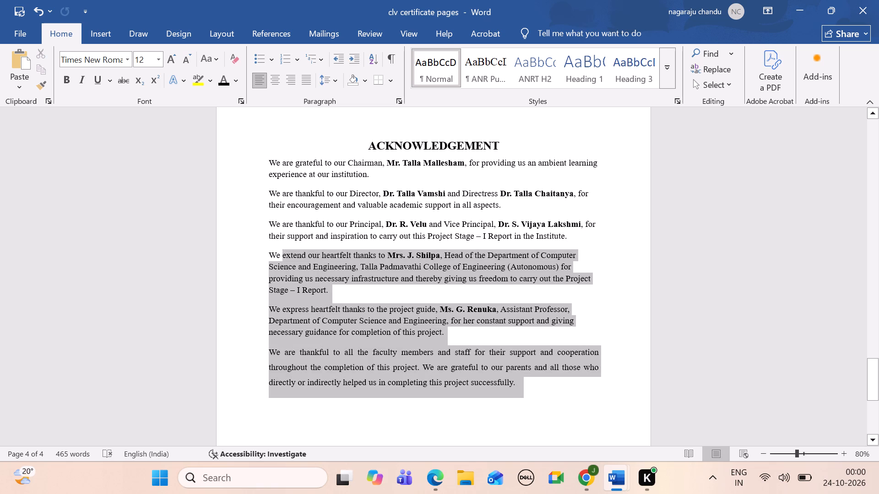
pyautogui.moveTo(289, 255); pyautogui.dragTo(266, 165)
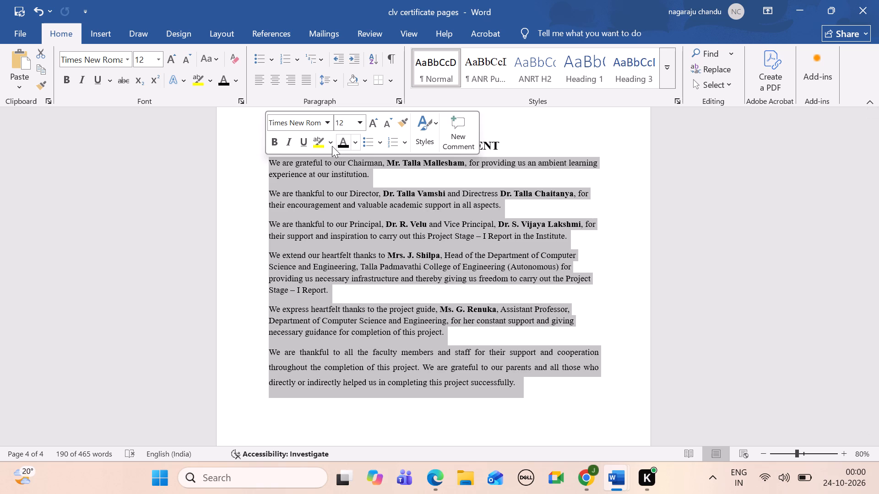
pyautogui.click(353, 143)
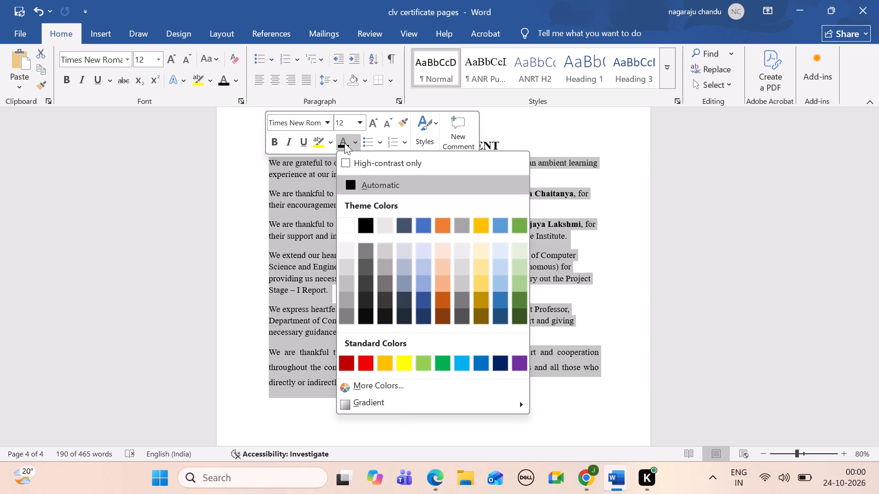
pyautogui.click(332, 143)
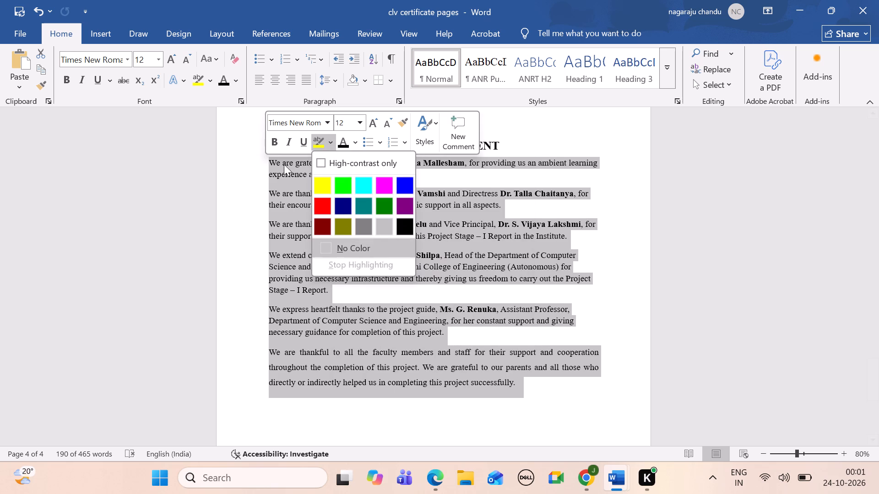
pyautogui.click(434, 121)
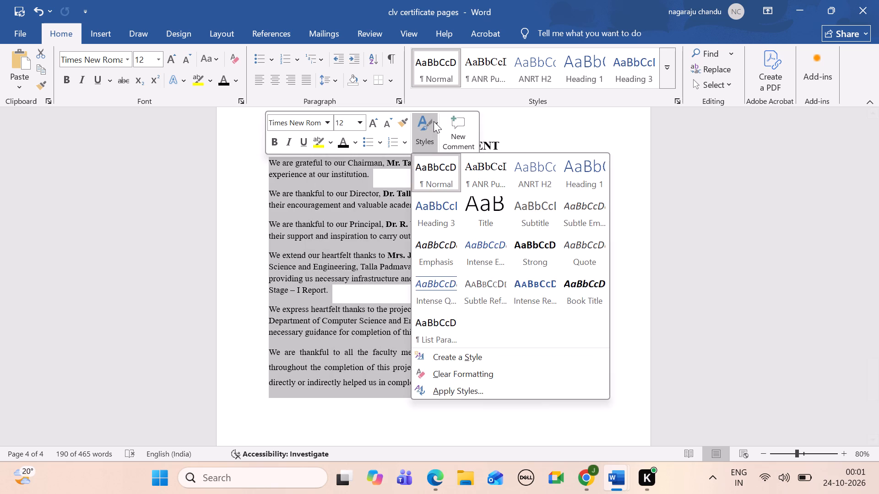
pyautogui.click(218, 207)
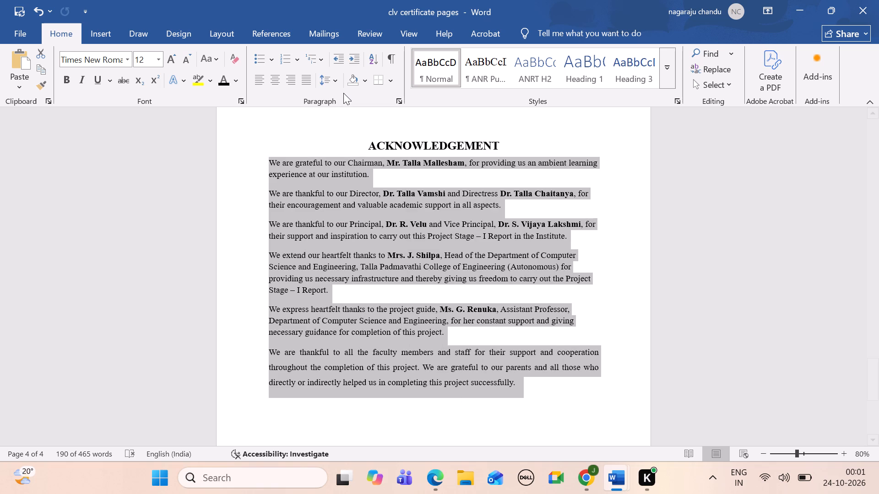
pyautogui.click(336, 80)
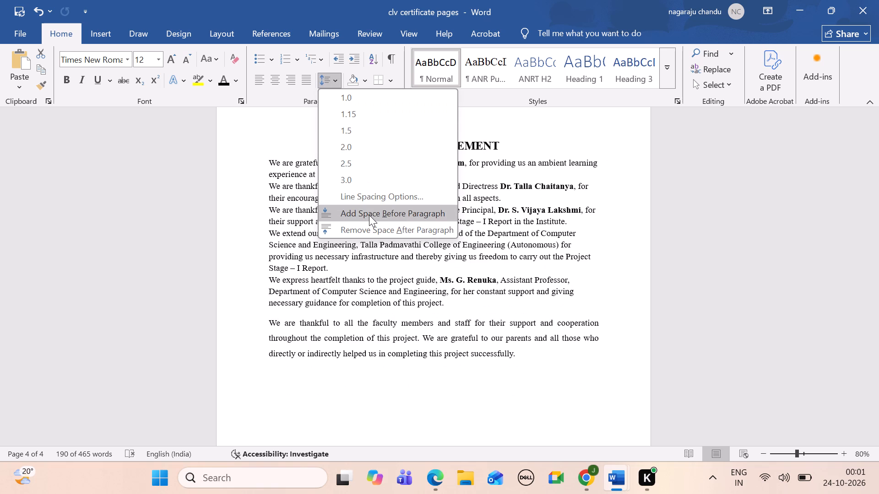
pyautogui.click(369, 215)
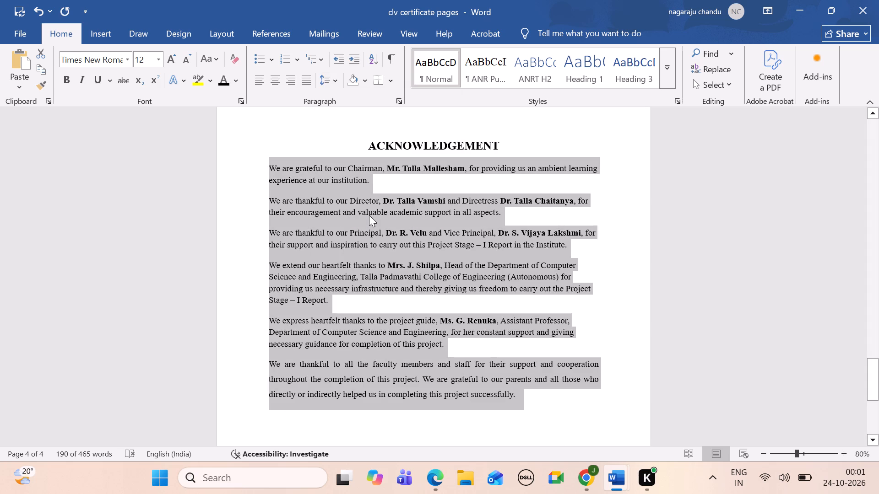
# Justify the Acknowledgement body paragraphs and set their line spacing to 1.5.
pyautogui.click(305, 80)
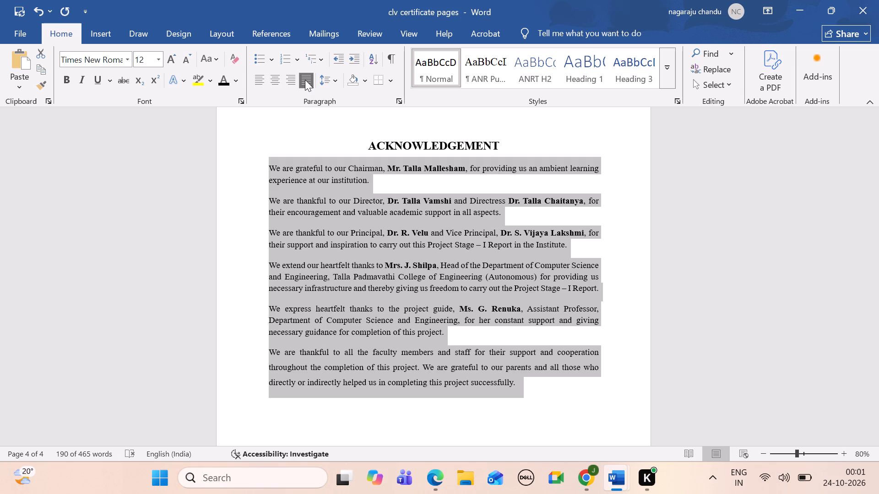
pyautogui.click(339, 76)
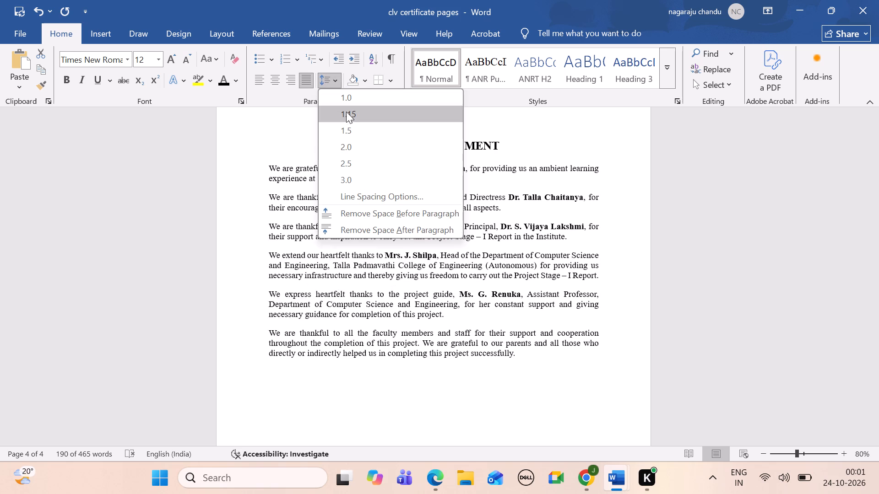
pyautogui.click(351, 127)
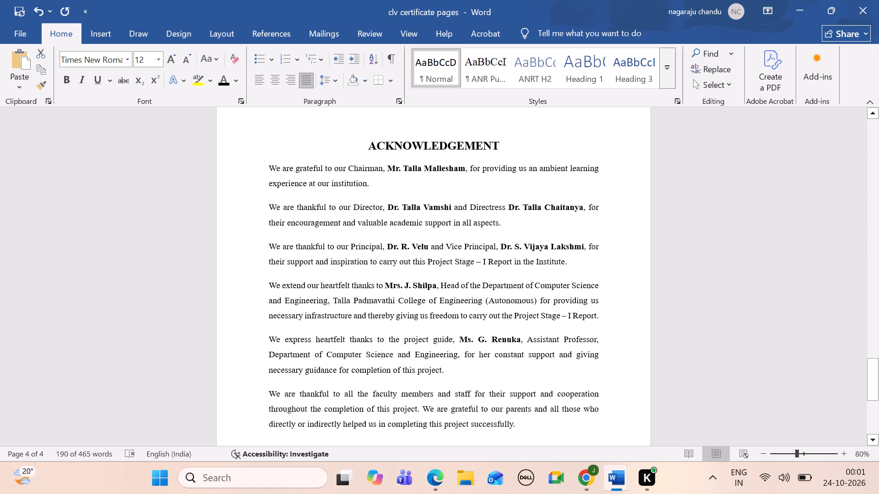
pyautogui.click(639, 252)
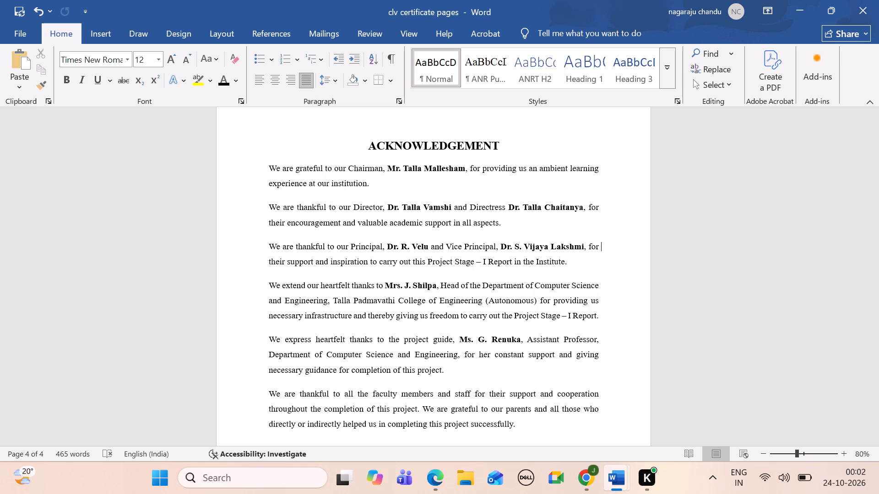
# Switch to the Batch - 07 Certificate document and examine the Acknowledgement page and the Abstract page that follows it.
pyautogui.scroll(-2, 639, 252)
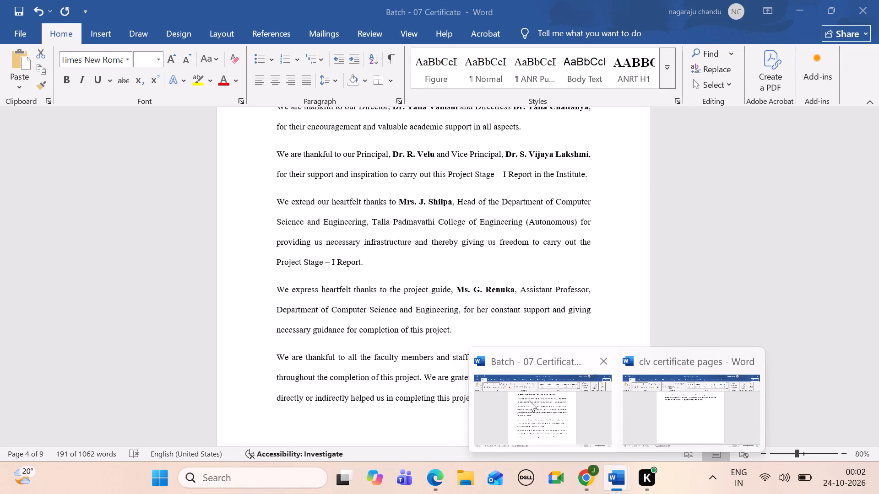
pyautogui.click(529, 400)
pyautogui.scroll(2, 529, 400)
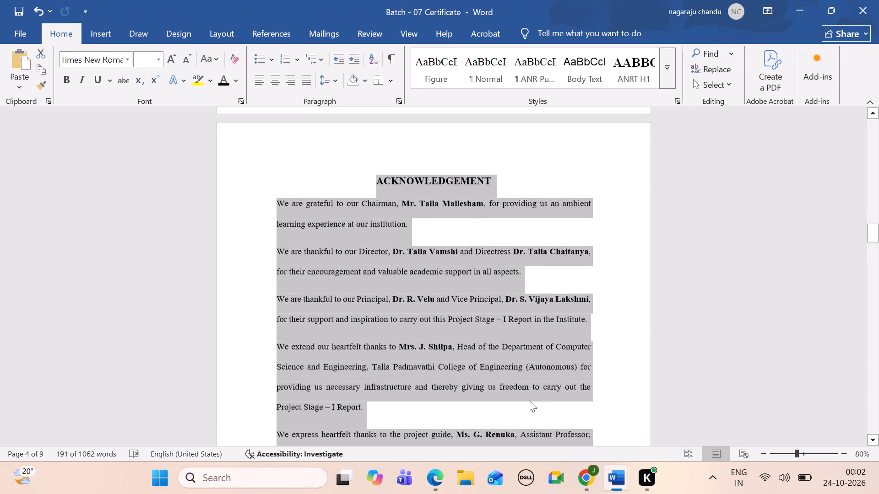
pyautogui.scroll(-3, 529, 400)
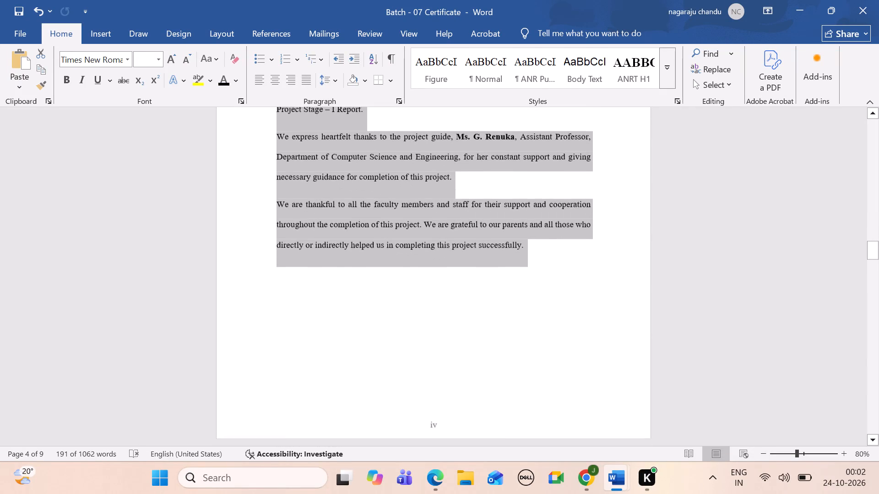
pyautogui.scroll(-3, 529, 400)
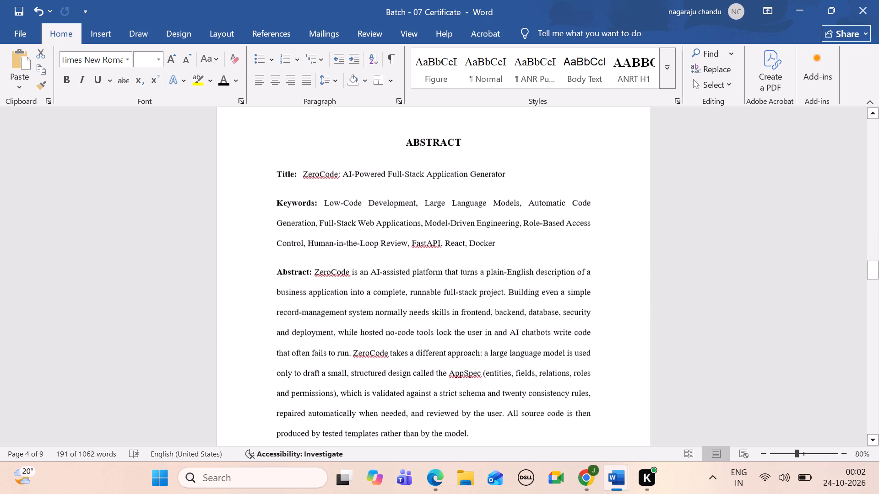
pyautogui.scroll(-2, 529, 400)
pyautogui.scroll(2, 529, 400)
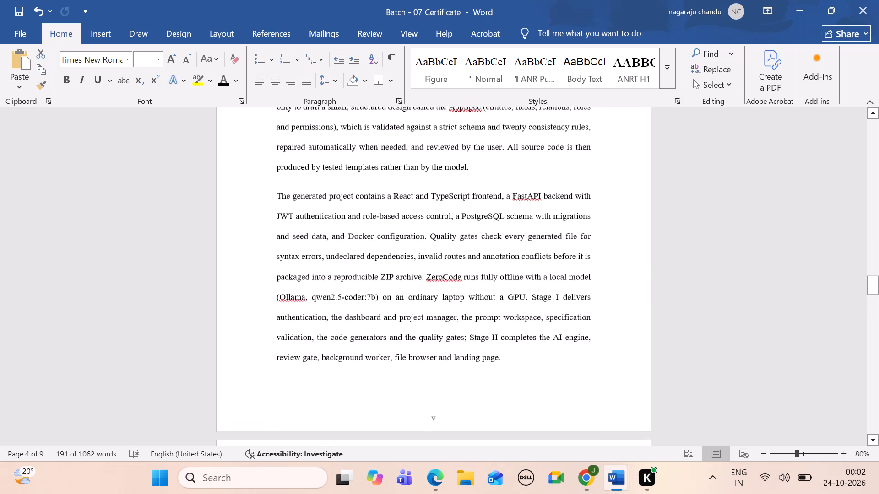
pyautogui.scroll(3, 529, 400)
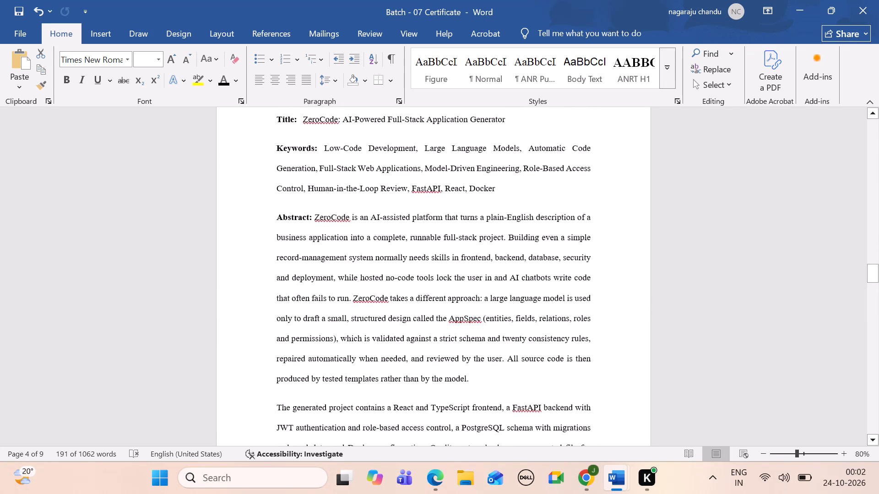
pyautogui.scroll(1, 529, 400)
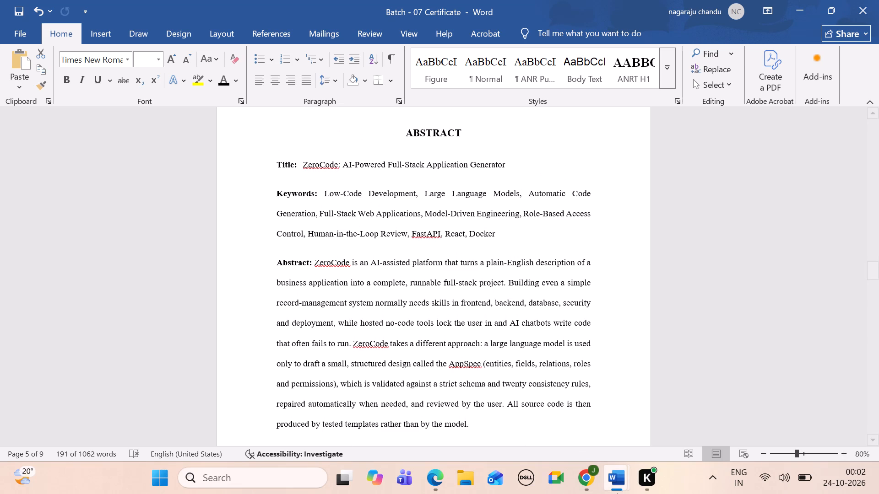
# Switch back to the clv certificate pages document and insert a page break after the last Acknowledgement paragraph.
pyautogui.click(616, 473)
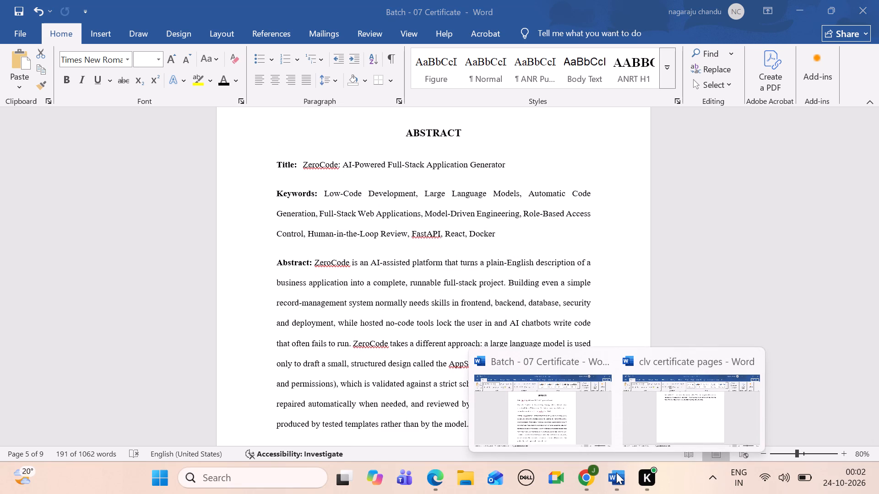
pyautogui.click(642, 419)
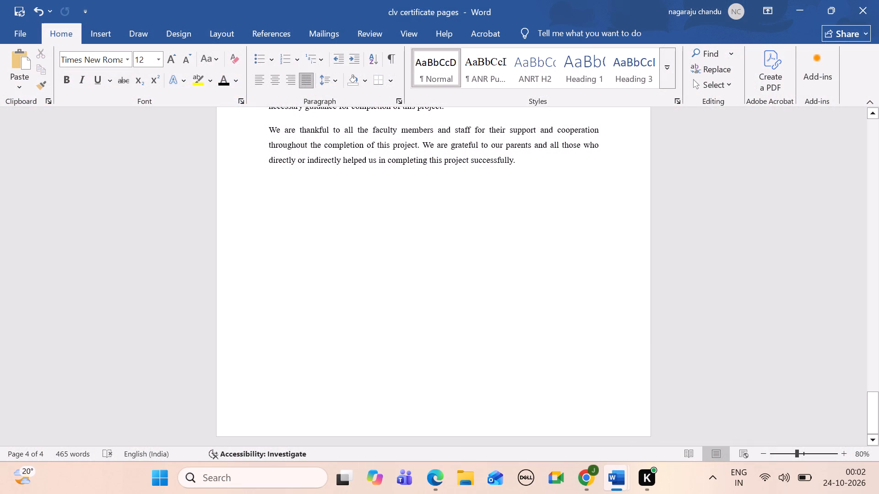
pyautogui.click(530, 168)
pyautogui.hotkey('ctrl', 'Return')
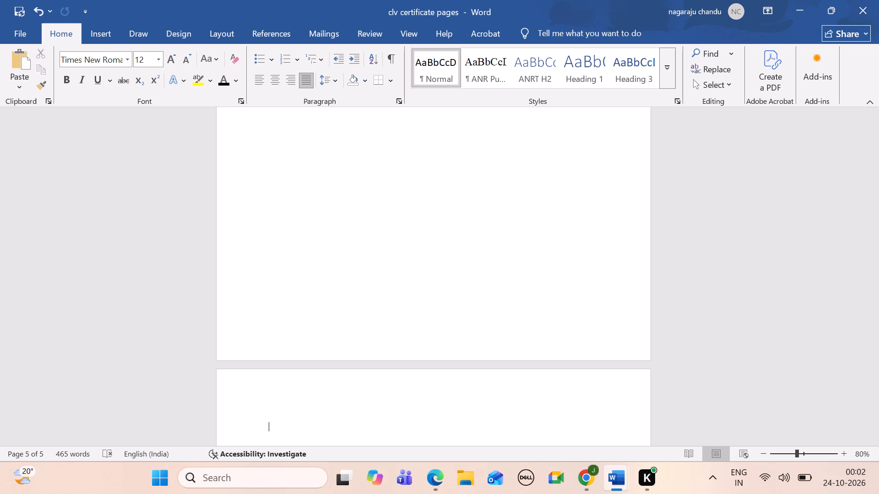
# Enter the heading ABSTARCT on the new page, centred in bold 16 pt Times New Roman, and start a new line below it.
pyautogui.click(274, 79)
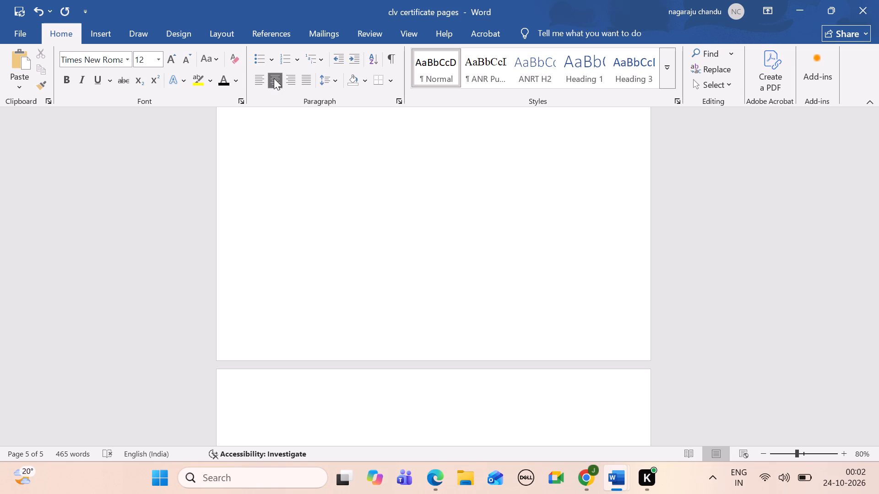
pyautogui.click(128, 65)
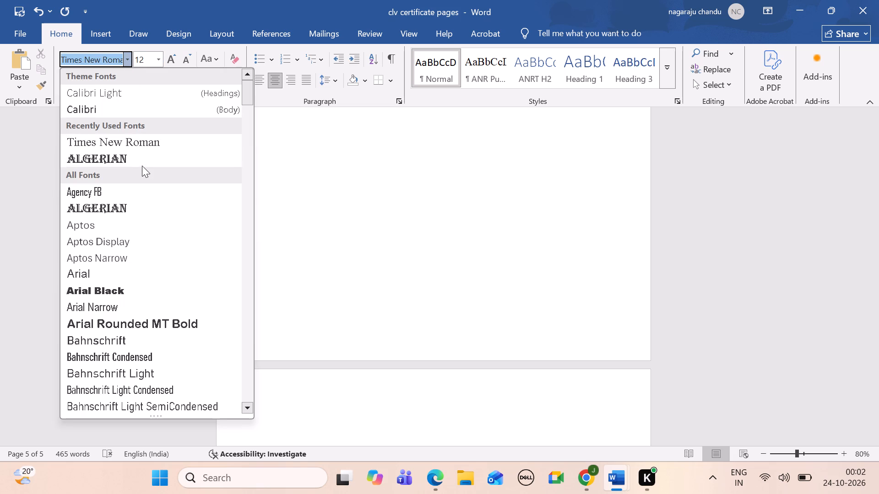
pyautogui.click(152, 139)
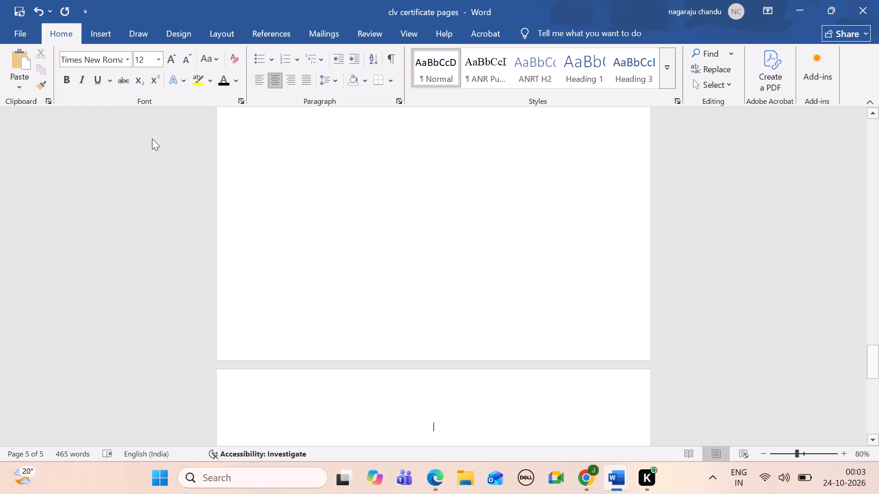
pyautogui.click(159, 63)
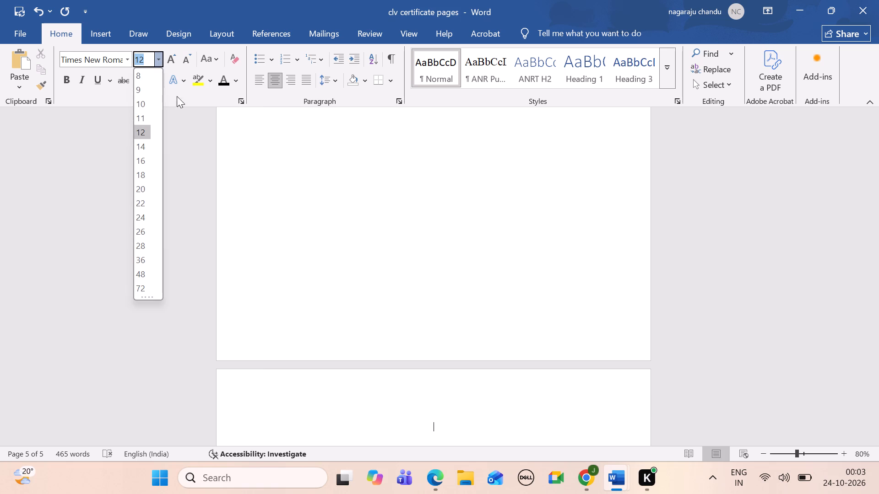
pyautogui.click(142, 157)
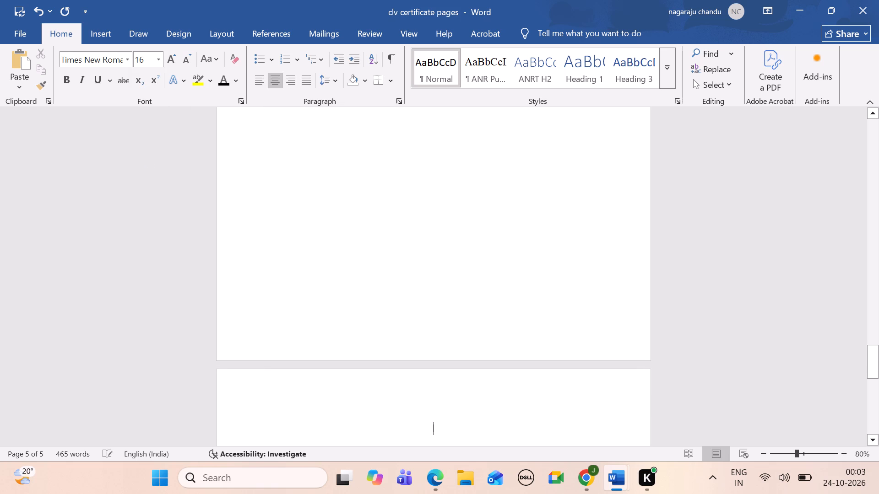
pyautogui.hotkey('ctrl', 'b')
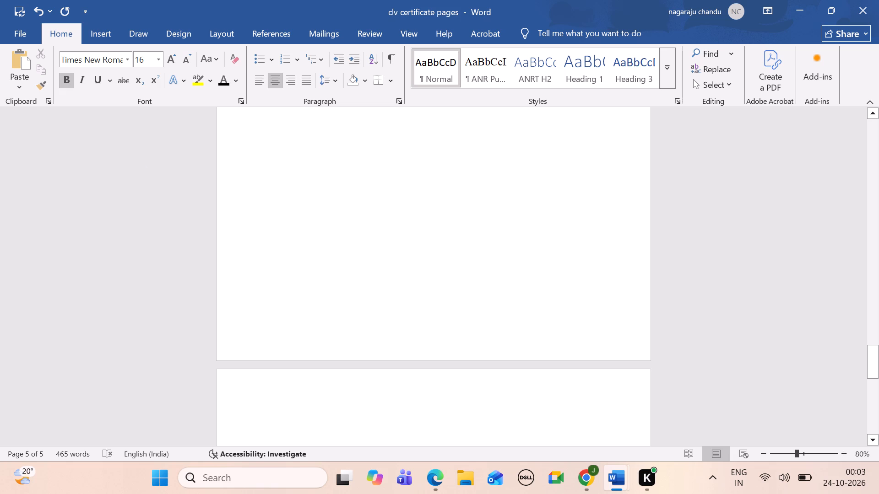
pyautogui.hotkey('shift', 'a')
pyautogui.write('BST')
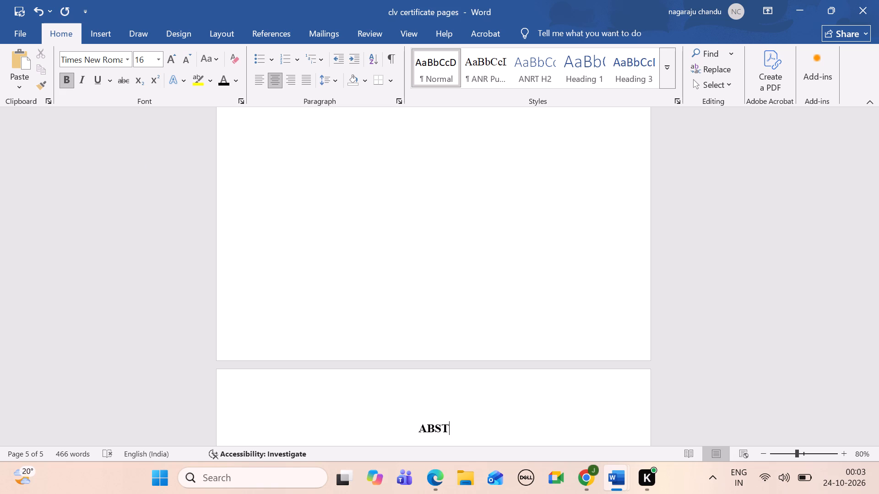
pyautogui.hotkey('shift', 'a')
pyautogui.write('RCT')
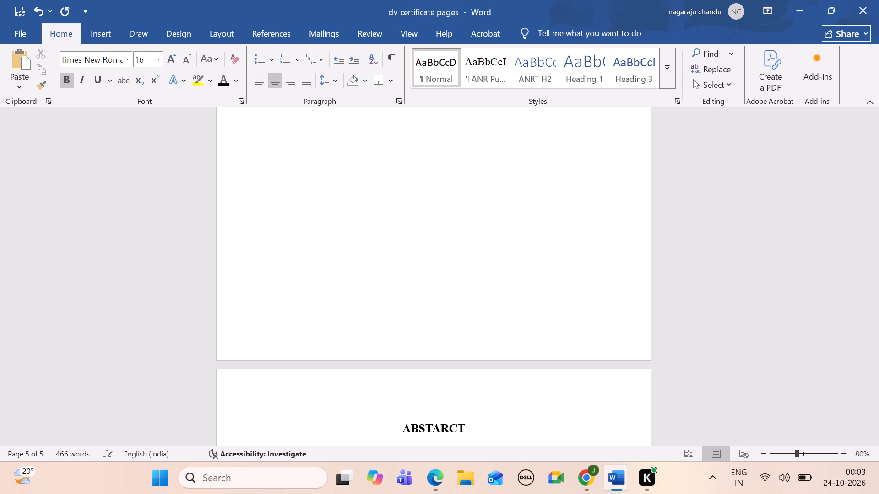
pyautogui.press('Return')
pyautogui.scroll(-1, 142, 157)
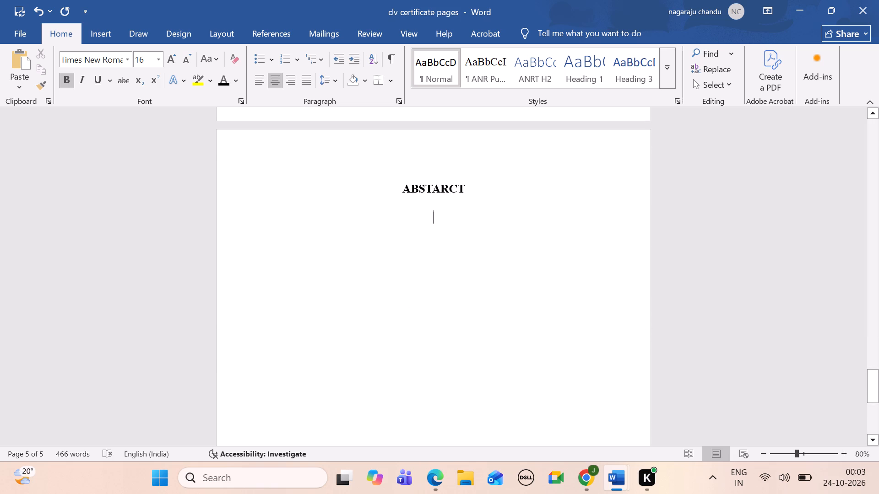
# Left-align the line below the ABSTARCT heading, set it to 12 pt, and enter the bold label "Title:".
pyautogui.scroll(-1, 142, 157)
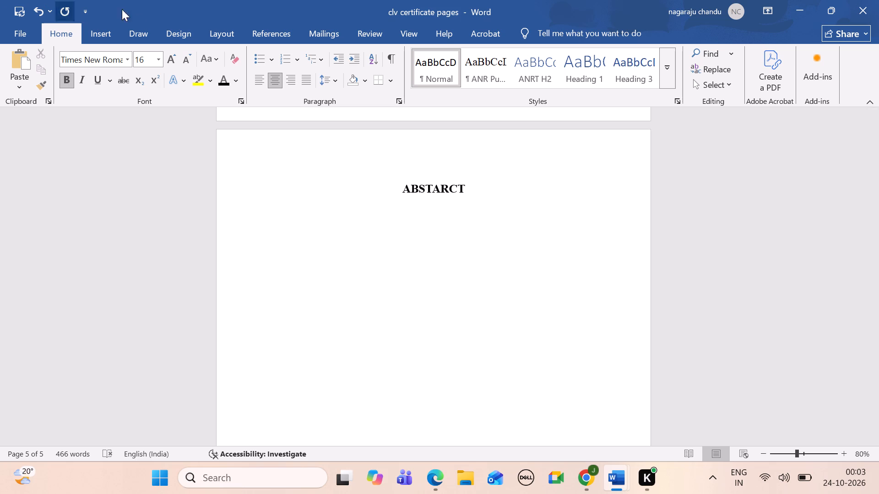
pyautogui.click(256, 80)
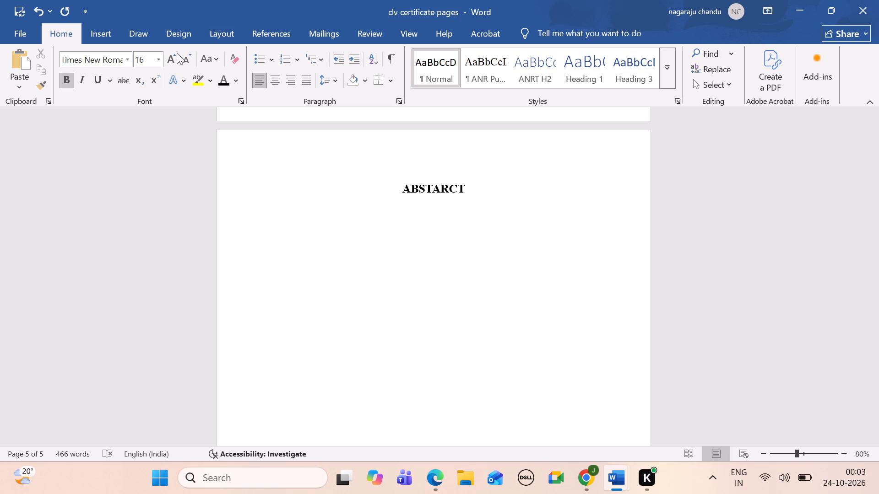
pyautogui.click(163, 61)
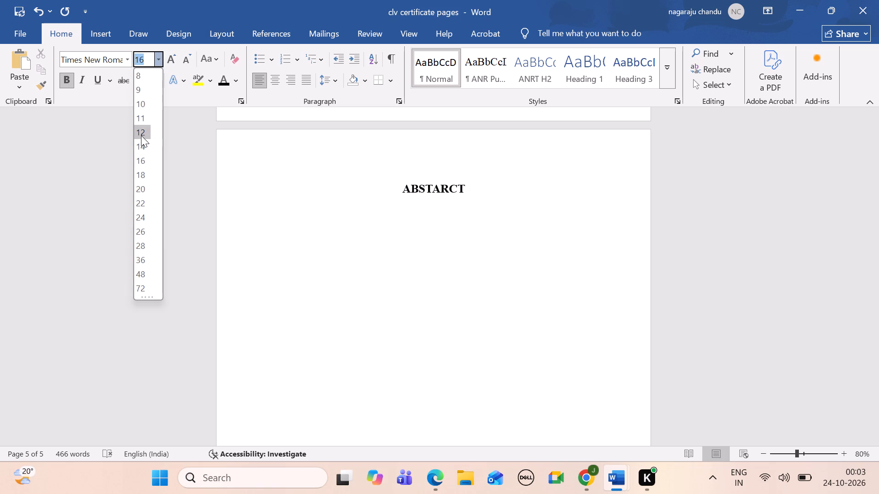
pyautogui.click(140, 134)
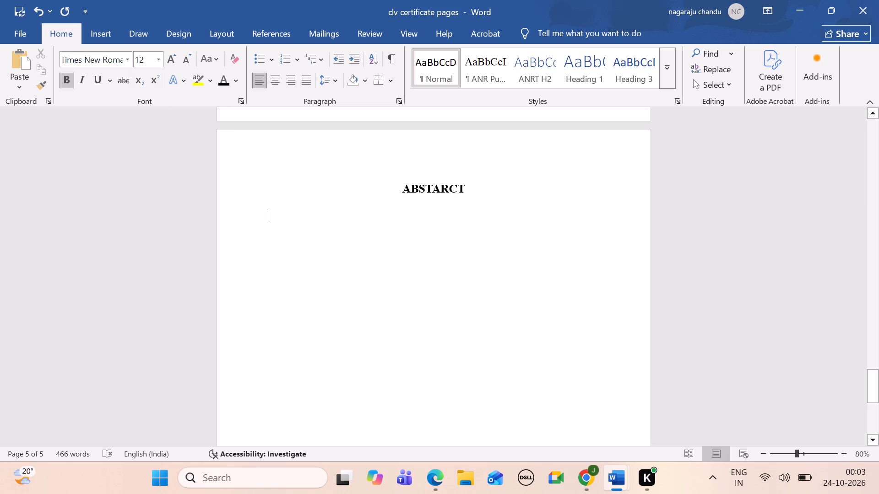
pyautogui.hotkey('shift', 't')
pyautogui.write('itle')
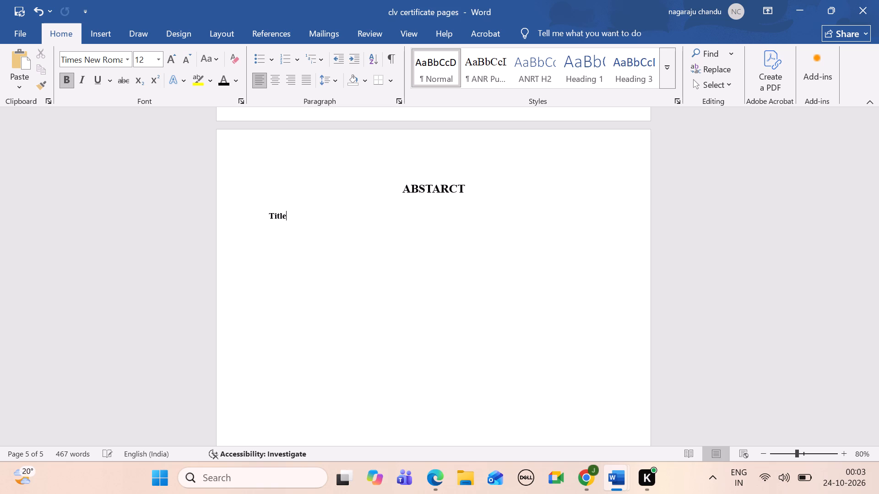
pyautogui.hotkey('shift', ':')
# Enter "Customer Lifetime Value Prediction Using BG/NBD and GAMMA-GAMMA MODEL" in non-bold text after the Title label.
pyautogui.keyDown('ctrl'); pyautogui.scroll(2, 287, 242); pyautogui.keyUp('ctrl')
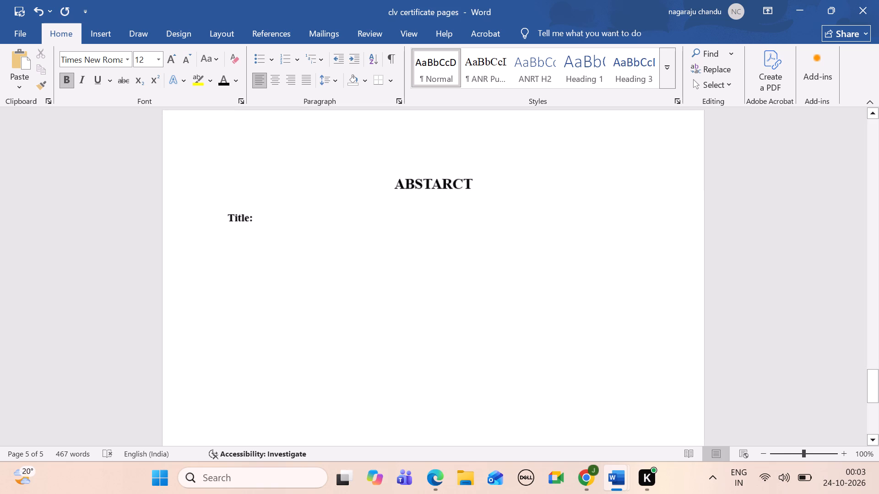
pyautogui.keyDown('ctrl'); pyautogui.scroll(1, 287, 242); pyautogui.keyUp('ctrl')
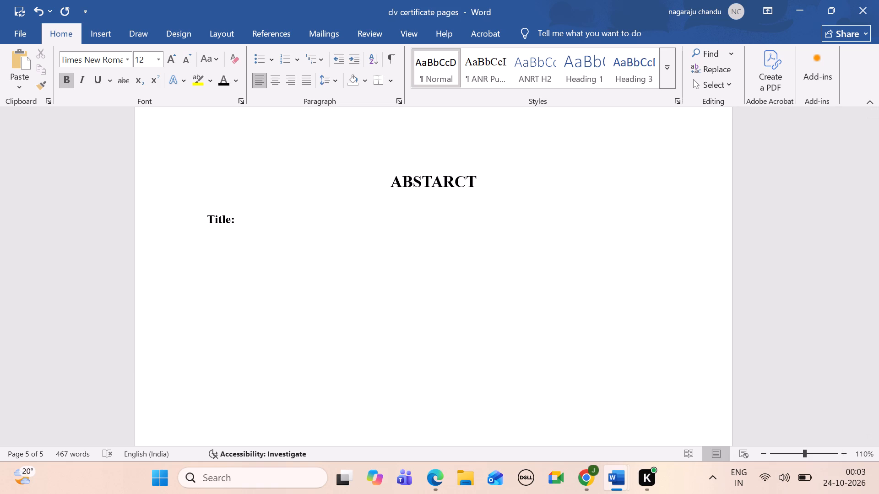
pyautogui.hotkey('ctrl', 'b')
pyautogui.press('space')
pyautogui.write('Cust')
pyautogui.write('omer')
pyautogui.press('space')
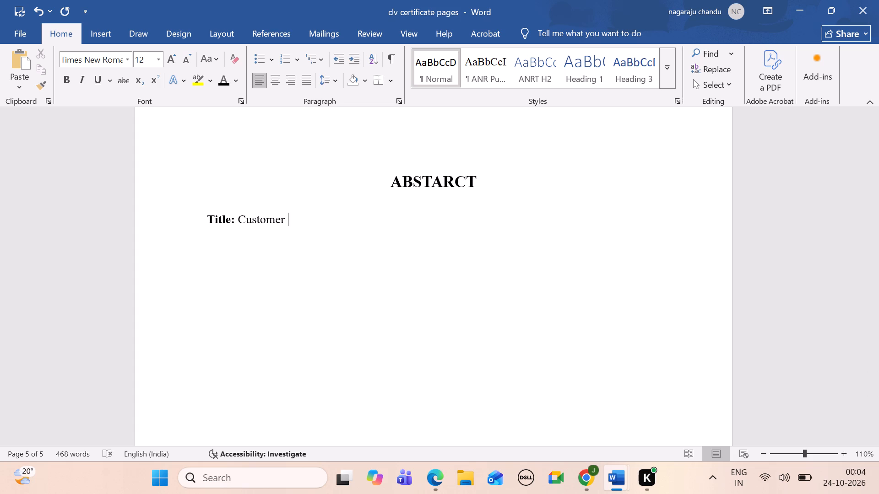
pyautogui.write('Life')
pyautogui.write('time')
pyautogui.press('space')
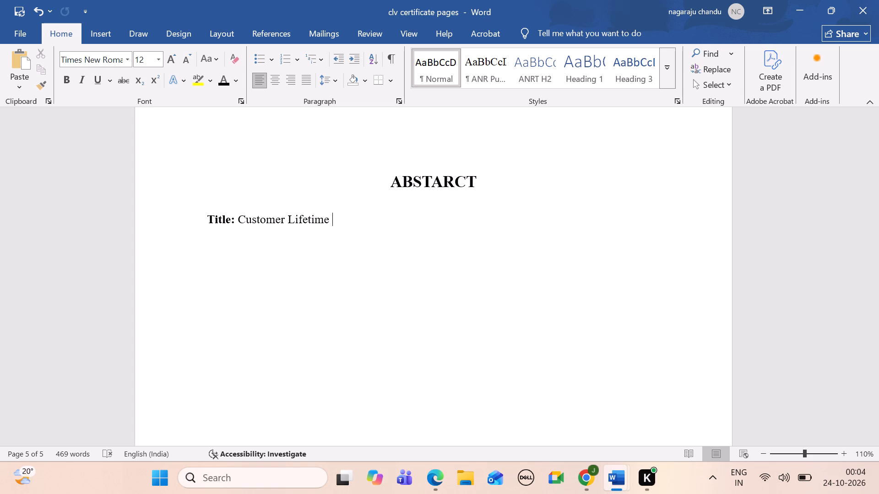
pyautogui.write('Value')
pyautogui.press('space')
pyautogui.write('Pr')
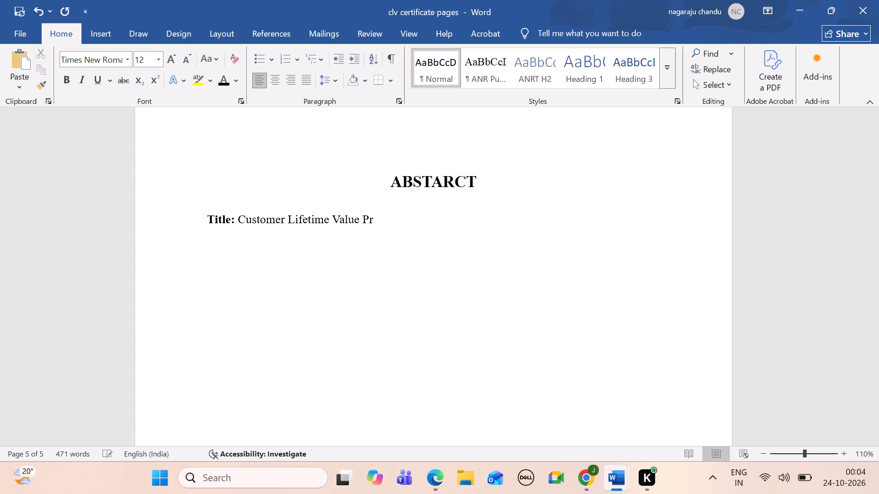
pyautogui.write('edict')
pyautogui.write('ion')
pyautogui.press('space')
pyautogui.write('Using')
pyautogui.press('space')
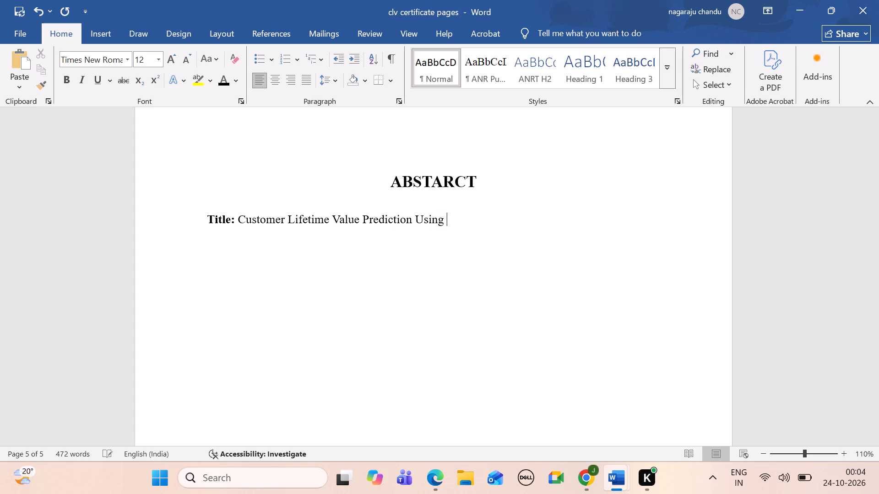
pyautogui.write('BG/')
pyautogui.hotkey('shift', 'n')
pyautogui.write('BD')
pyautogui.press('space')
pyautogui.write('am')
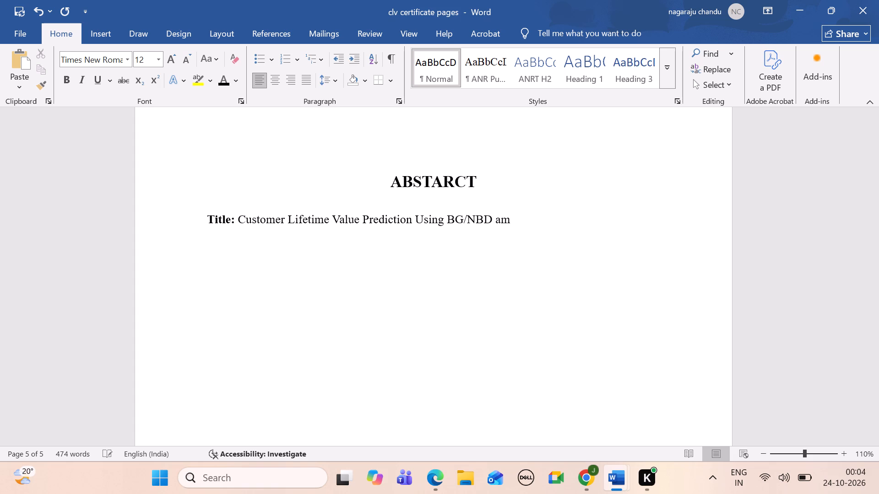
pyautogui.press('BackSpace')
pyautogui.write('nd')
pyautogui.press('space')
pyautogui.hotkey('shift', 'g')
pyautogui.hotkey('shift', 'a')
pyautogui.write('MMA')
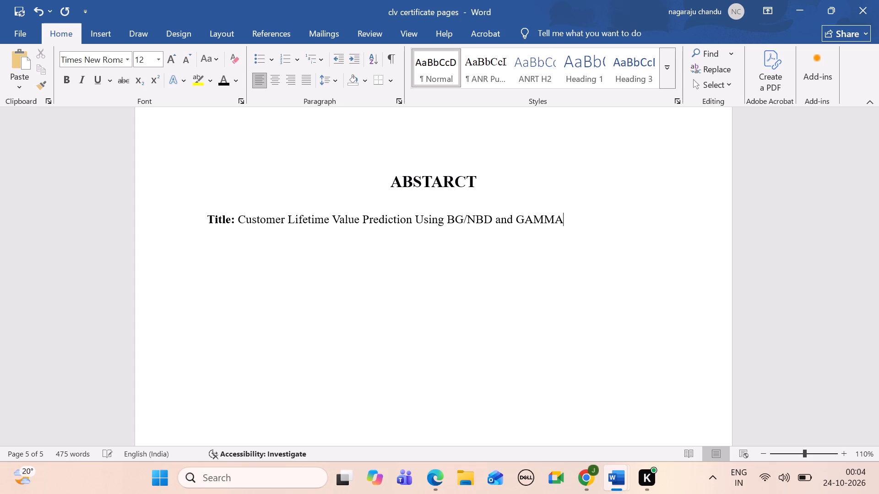
pyautogui.press('-')
pyautogui.write('GAMMA')
pyautogui.press('space')
pyautogui.write('MO')
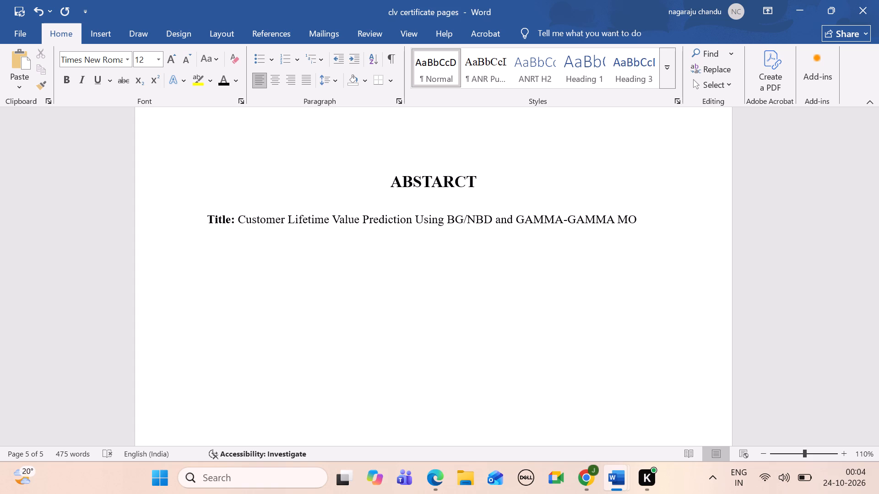
pyautogui.write('DE')
pyautogui.hotkey('shift', 'l')
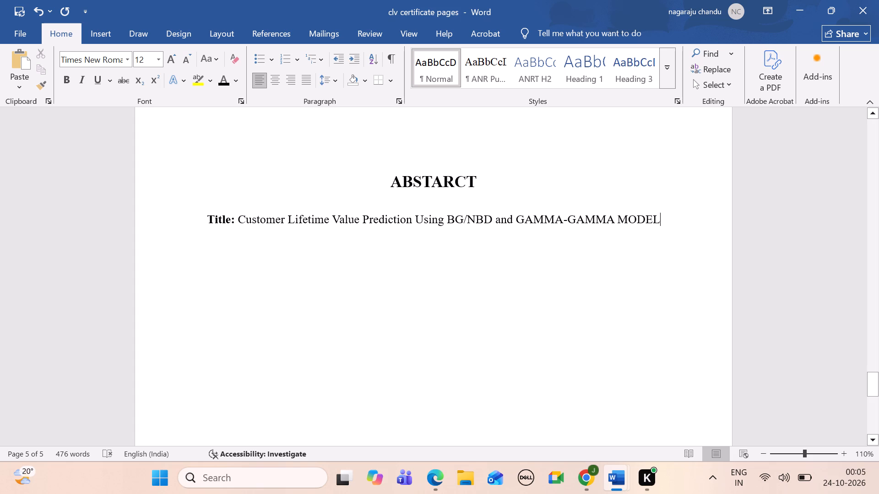
# Change the case of the last word in the title line so that it reads "Model".
pyautogui.moveTo(662, 218); pyautogui.dragTo(633, 219)
pyautogui.moveTo(633, 219); pyautogui.dragTo(629, 223)
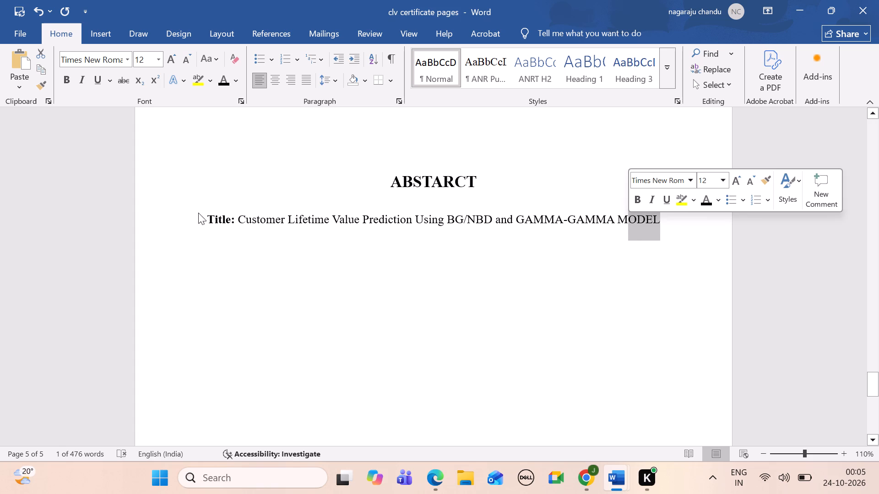
pyautogui.click(213, 61)
pyautogui.click(260, 94)
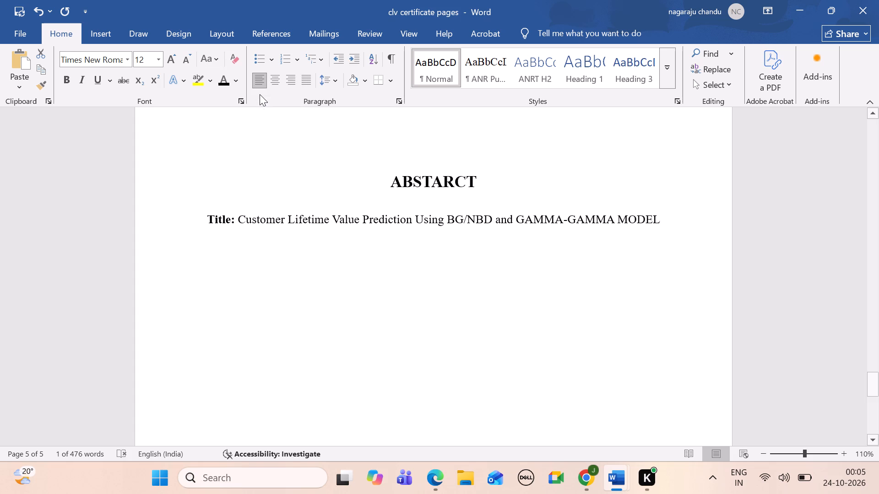
pyautogui.click(425, 242)
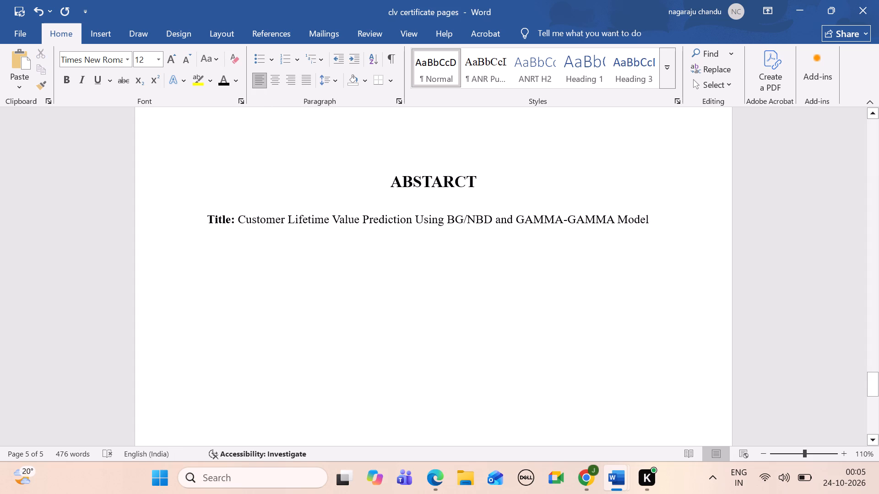
pyautogui.press('Return')
pyautogui.press('BackSpace')
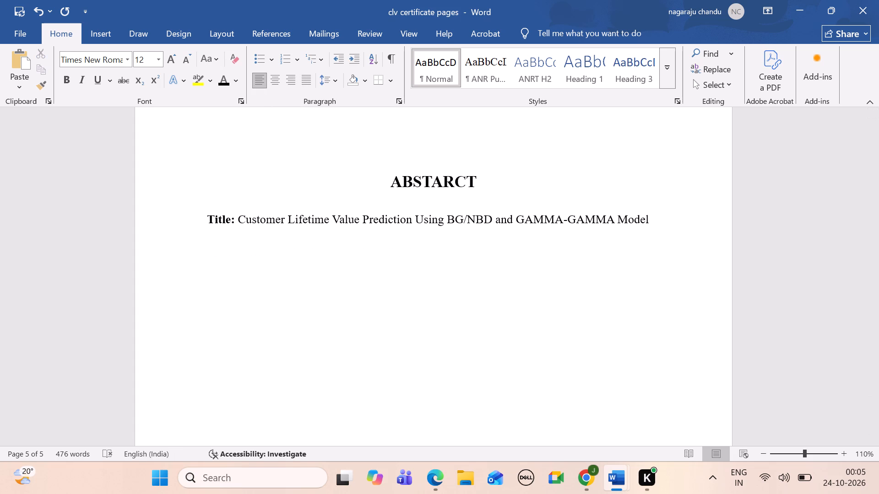
# Change the capital U of the word after "Prediction" in the title line to lowercase so that it reads "using".
pyautogui.press('Right')
pyautogui.press('Right')
pyautogui.press('Right')
pyautogui.press('Down')
pyautogui.press('Down')
pyautogui.press('Down')
pyautogui.press('Down')
pyautogui.press('Left')
pyautogui.press('Left')
pyautogui.press('Left')
pyautogui.press('BackSpace')
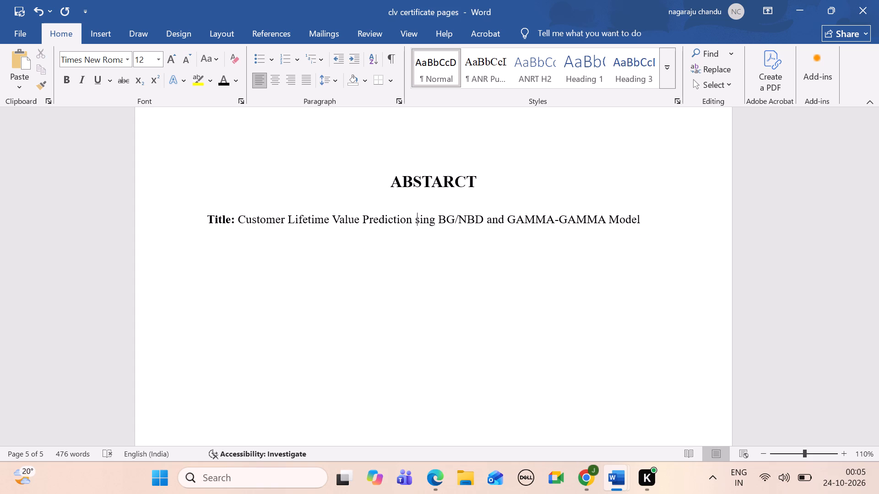
pyautogui.press('u')
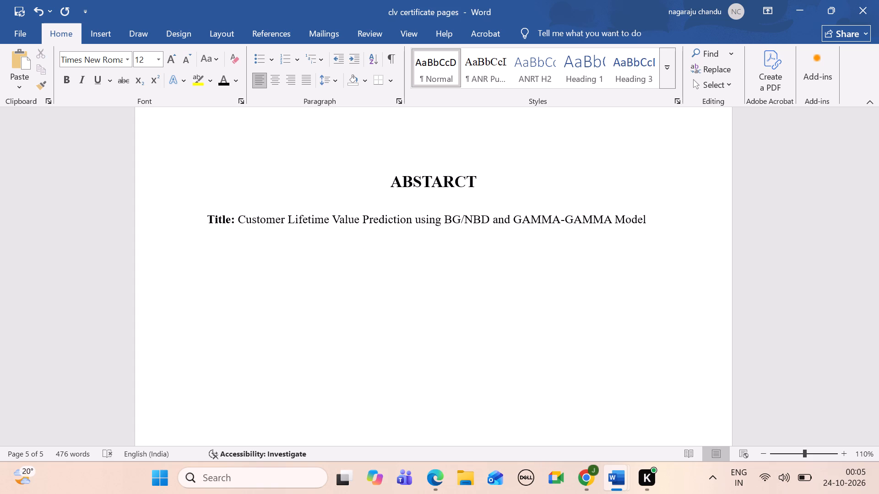
# Start a new line after the word "Model" at the end of the title line.
pyautogui.press('Right')
pyautogui.press('Right')
pyautogui.press('Right')
pyautogui.press('Right')
pyautogui.press('Right')
pyautogui.press('Right')
pyautogui.press('Right')
pyautogui.press('Right')
pyautogui.press('Right')
pyautogui.press('Right')
pyautogui.press('Right')
pyautogui.press('Right')
pyautogui.press('Right')
pyautogui.press('Right')
pyautogui.press('Right')
pyautogui.press('Right')
pyautogui.press('Right')
pyautogui.press('Right')
pyautogui.press('Right')
pyautogui.press('Right')
pyautogui.press('Right')
pyautogui.press('Right')
pyautogui.press('Right')
pyautogui.press('Right')
pyautogui.press('Right')
pyautogui.press('Right')
pyautogui.press('Right')
pyautogui.press('Right')
pyautogui.press('Right')
pyautogui.press('Right')
pyautogui.press('Right')
pyautogui.press('Right')
pyautogui.press('Right')
pyautogui.press('Return')
# Add the label "Keywords" on the new line below the title and make it bold, leaving the cursor after it.
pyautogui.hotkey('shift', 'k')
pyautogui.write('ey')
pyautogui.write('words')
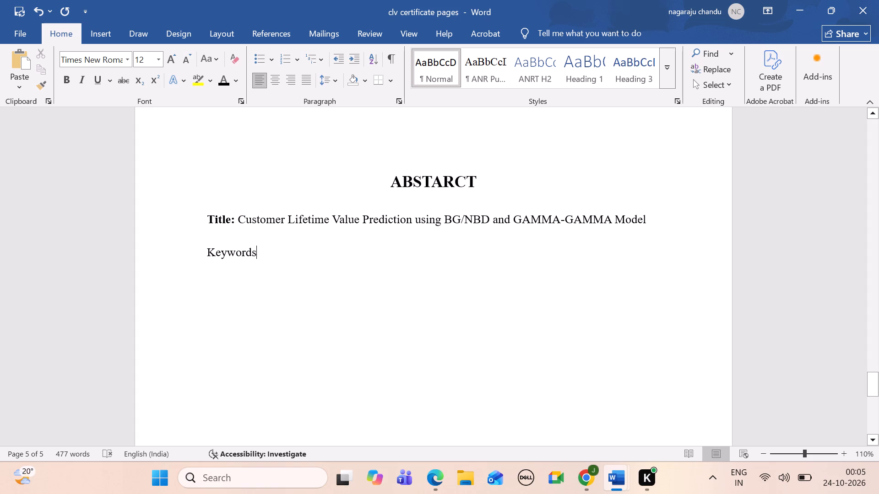
pyautogui.moveTo(256, 250); pyautogui.dragTo(206, 255)
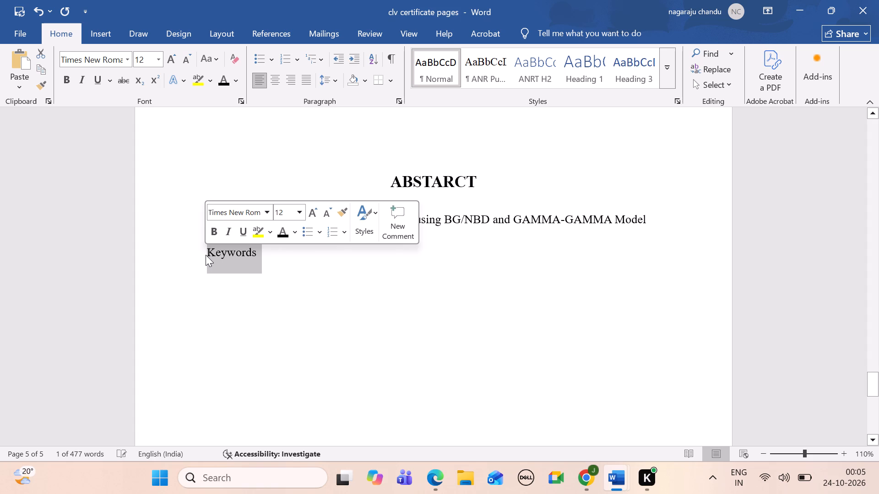
pyautogui.hotkey('ctrl', 'b')
pyautogui.click(206, 255)
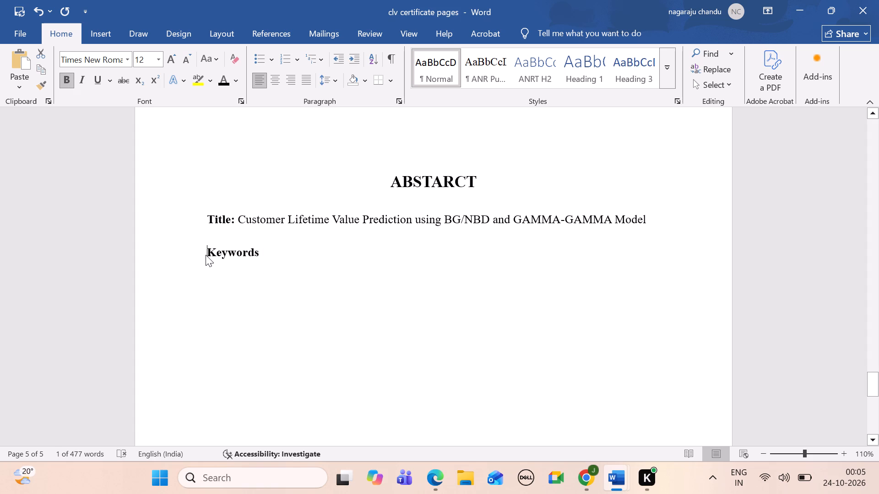
pyautogui.click(260, 253)
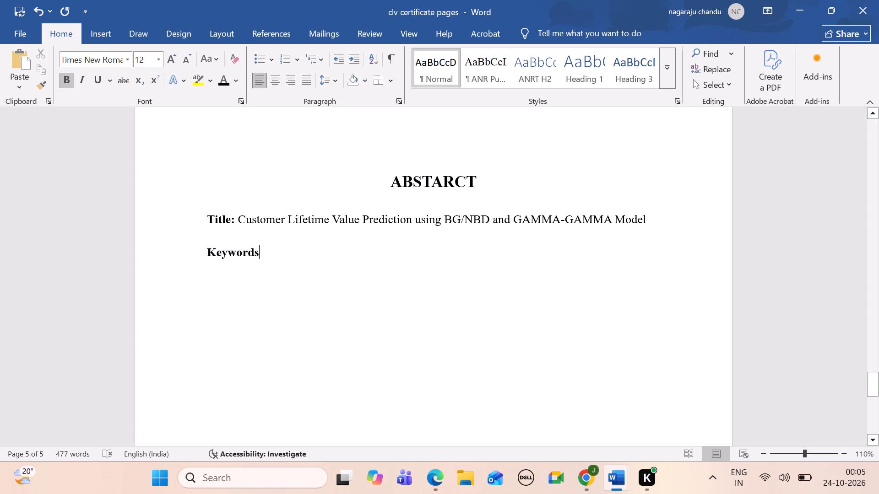
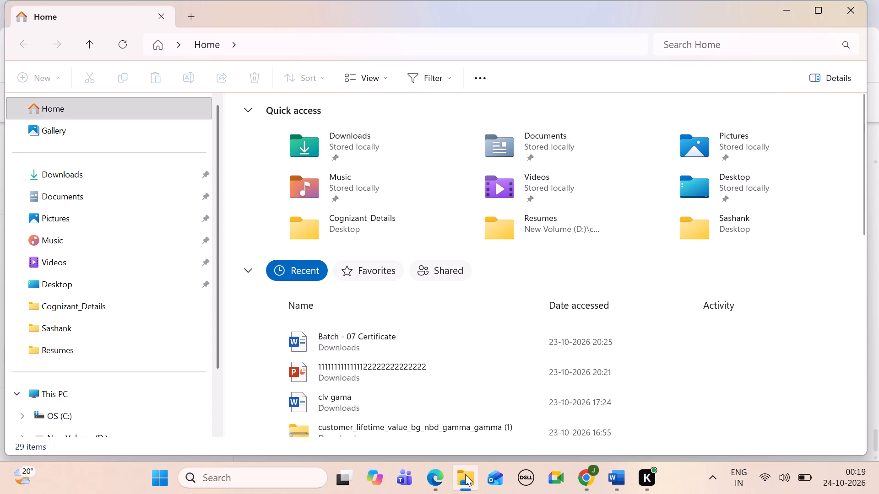
pyautogui.scroll(-1, 342, 375)
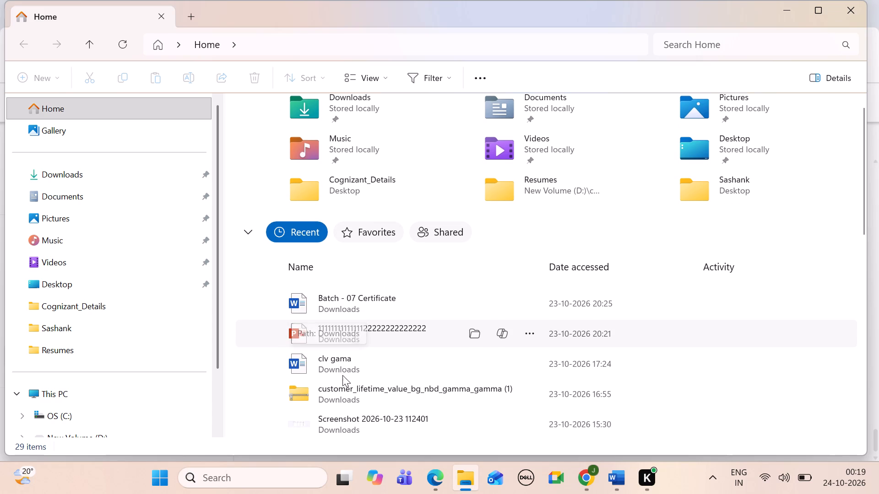
pyautogui.scroll(-2, 342, 375)
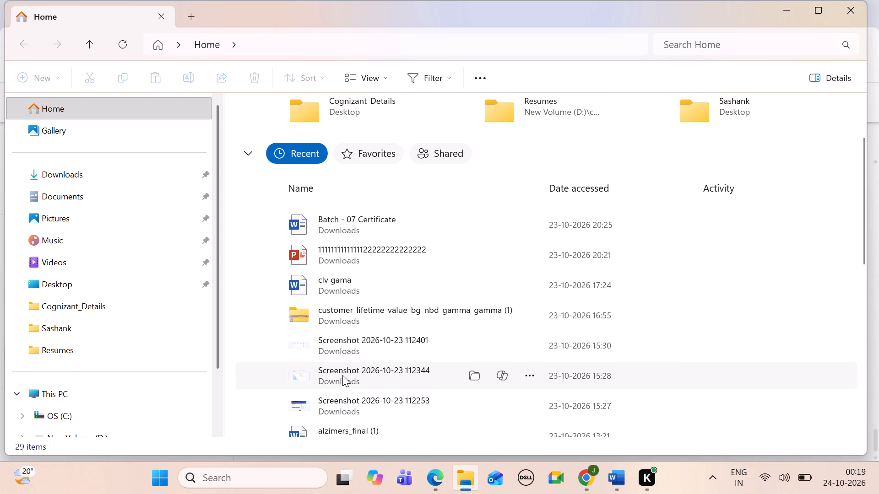
pyautogui.scroll(-1, 342, 375)
pyautogui.doubleClick(354, 324)
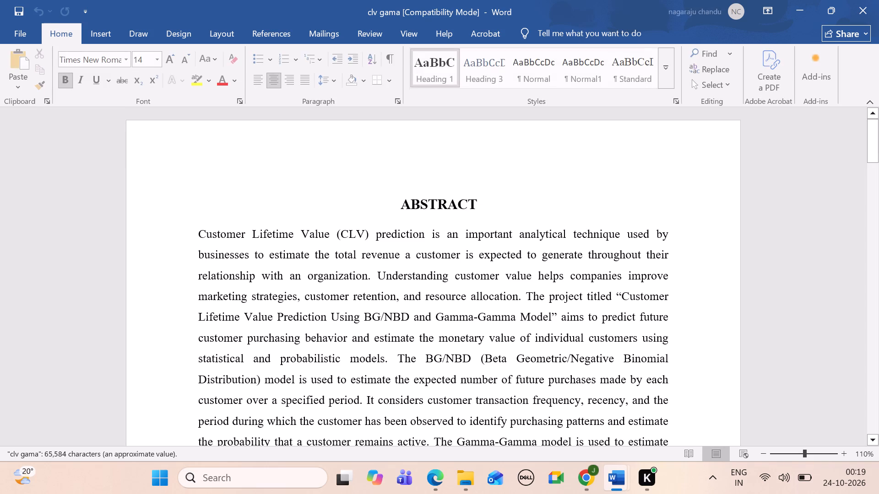
# Look through the abstract and the start of the Introduction in the clv gama document.
pyautogui.scroll(-2, 354, 324)
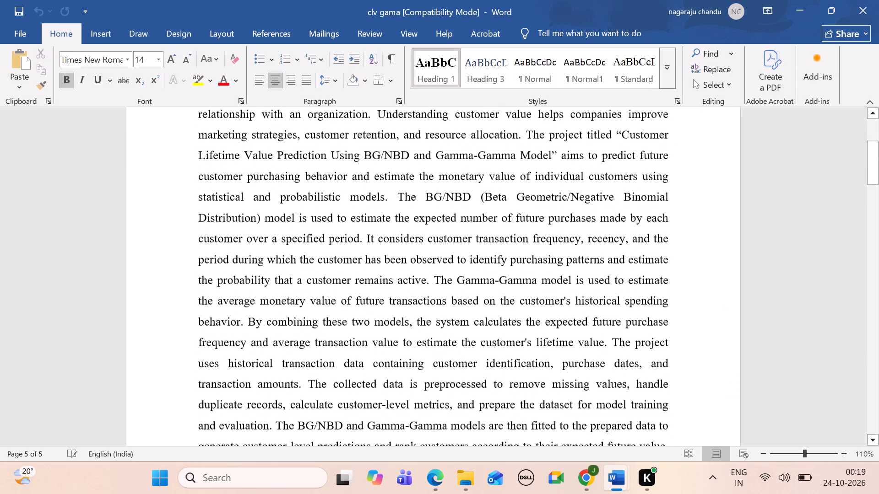
pyautogui.scroll(-2, 354, 324)
pyautogui.scroll(1, 354, 324)
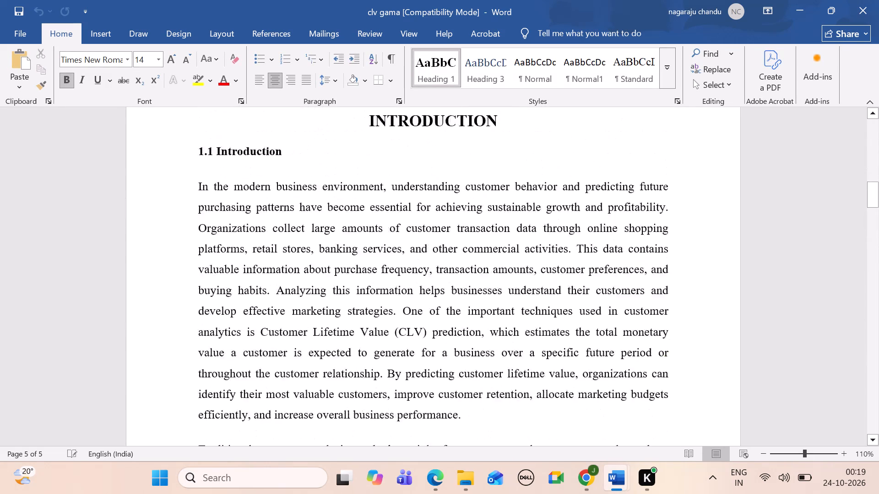
pyautogui.scroll(4, 354, 324)
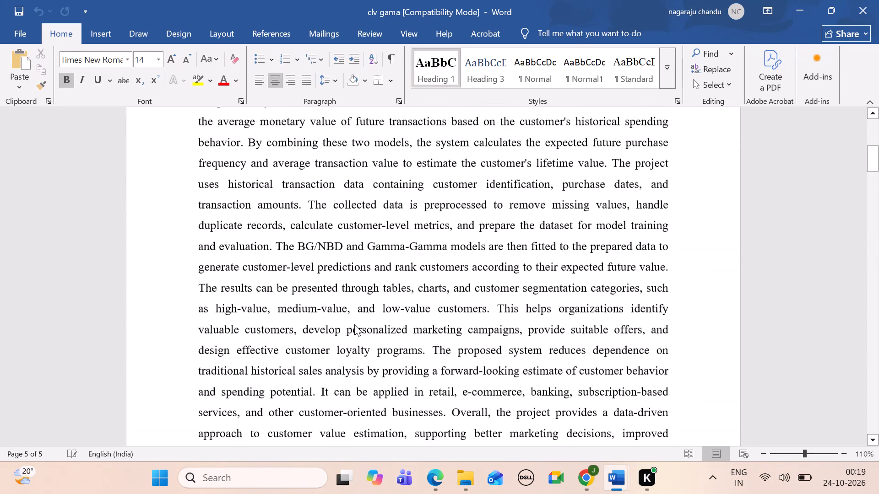
pyautogui.scroll(2, 354, 324)
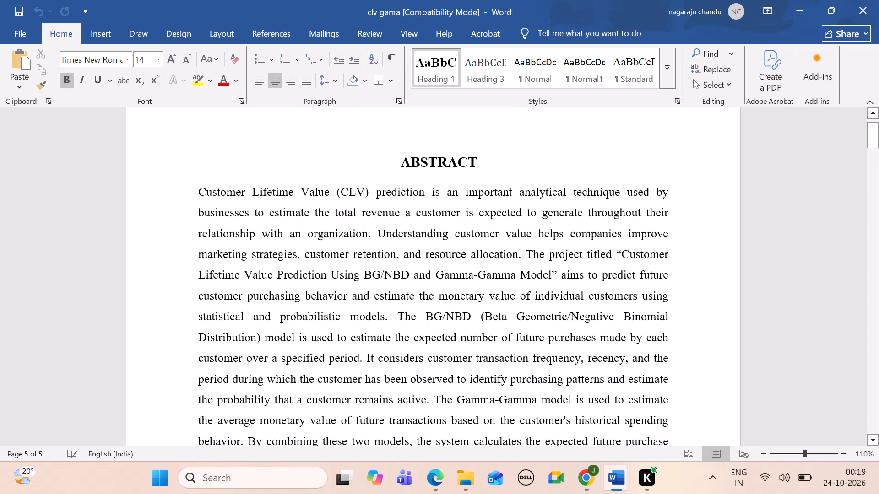
pyautogui.scroll(1, 372, 168)
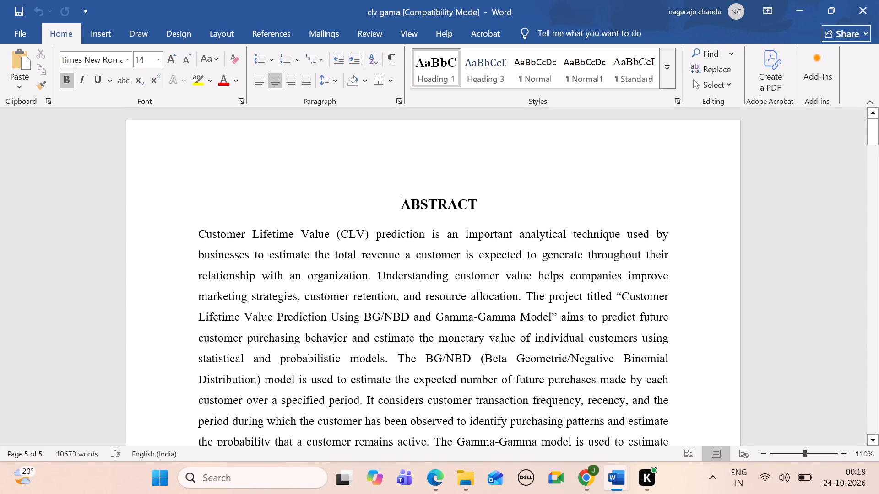
# Copy the whole abstract body in clv gama, from "Customer Lifetime Value (CLV) prediction" to "long-term business profitability.".
pyautogui.moveTo(199, 230); pyautogui.dragTo(314, 282)
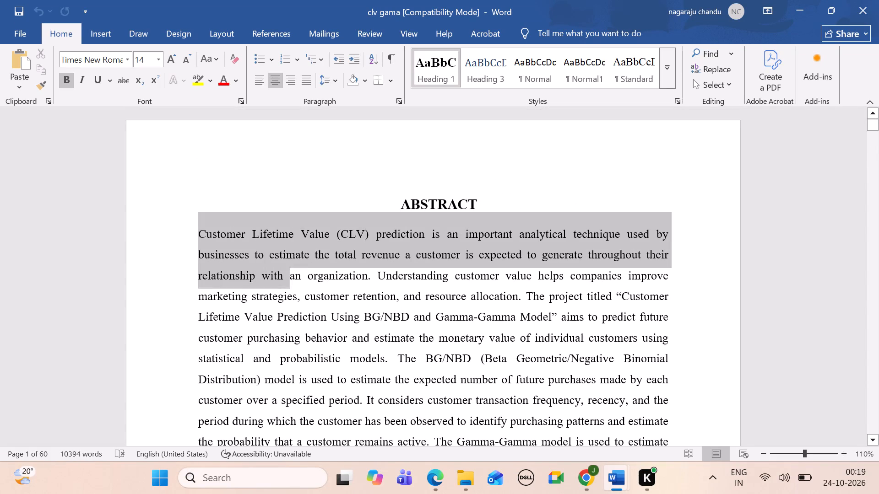
pyautogui.moveTo(314, 282); pyautogui.dragTo(486, 417)
pyautogui.scroll(1, 458, 384)
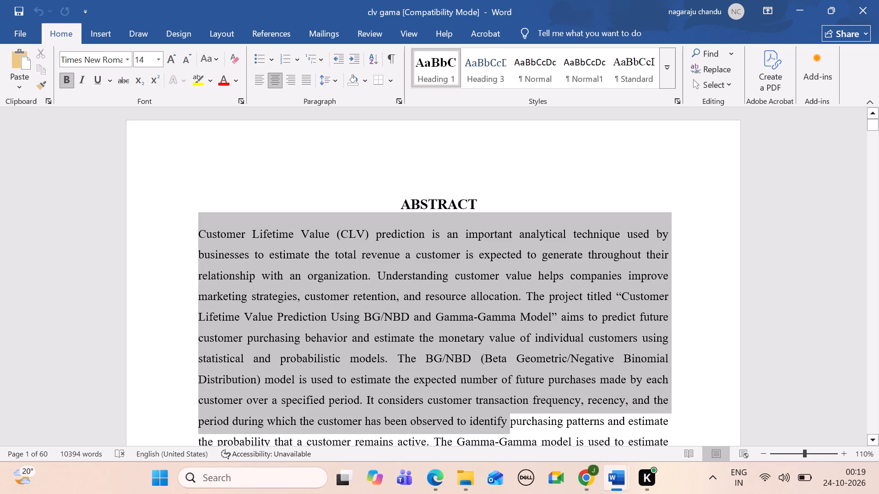
pyautogui.moveTo(486, 417); pyautogui.dragTo(627, 423)
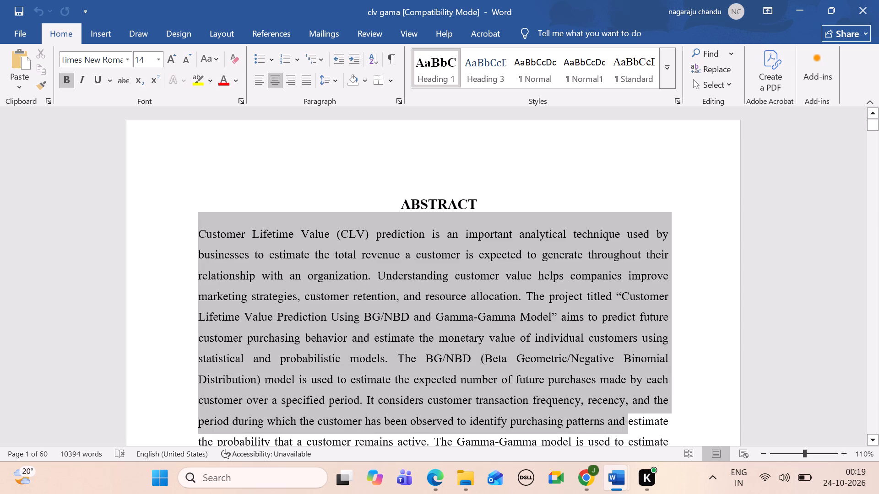
pyautogui.moveTo(627, 423); pyautogui.dragTo(643, 418)
pyautogui.moveTo(643, 418); pyautogui.dragTo(670, 429)
pyautogui.moveTo(670, 429); pyautogui.dragTo(667, 425)
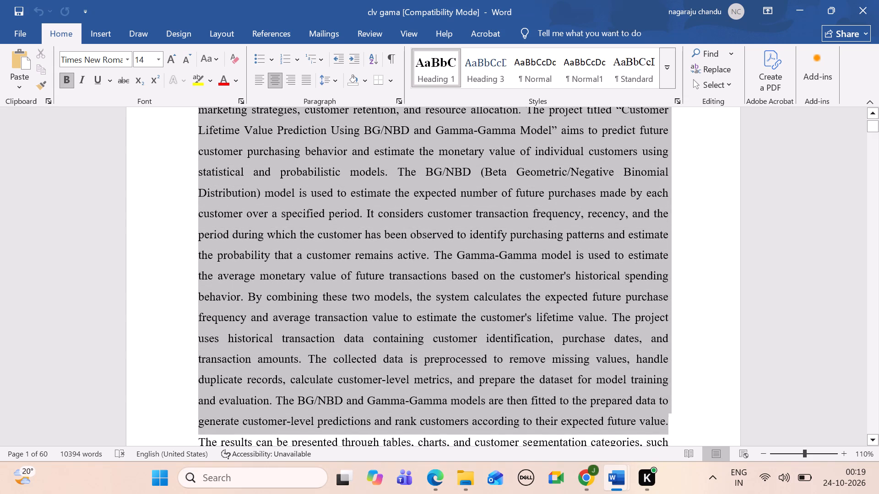
pyautogui.moveTo(667, 425); pyautogui.dragTo(666, 433)
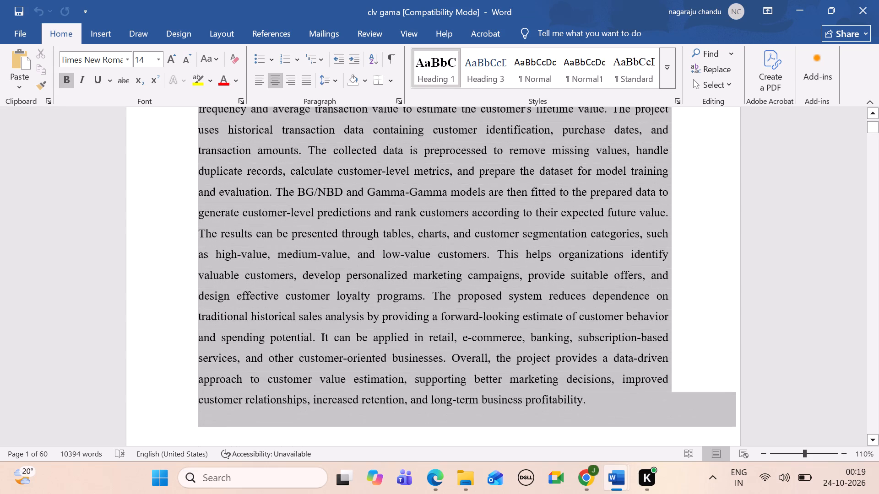
pyautogui.moveTo(666, 433); pyautogui.dragTo(594, 435)
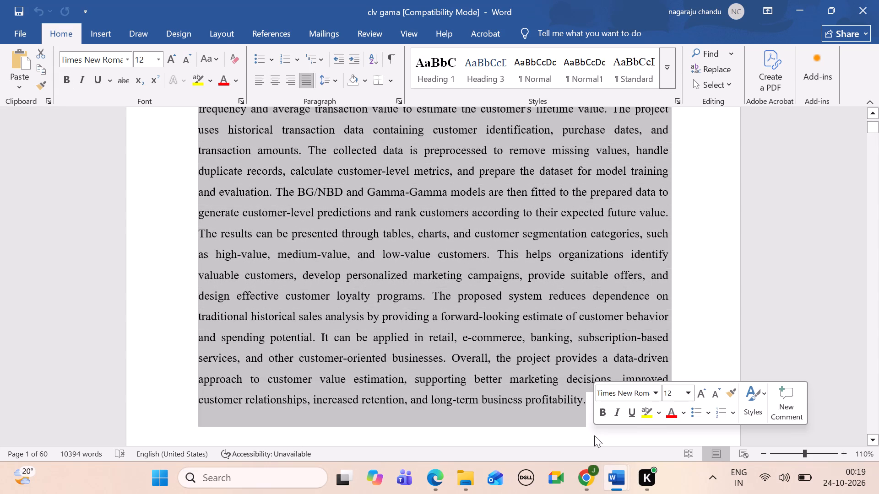
pyautogui.hotkey('ctrl', 'c')
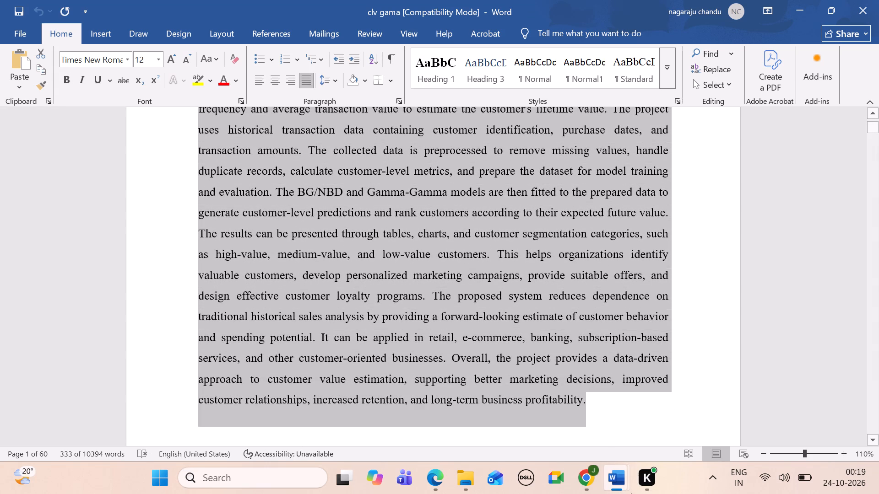
# Switch to the clv certificate pages document and add a bold "Abstract:" label below the keywords, followed by a new non-bold line.
pyautogui.click(611, 428)
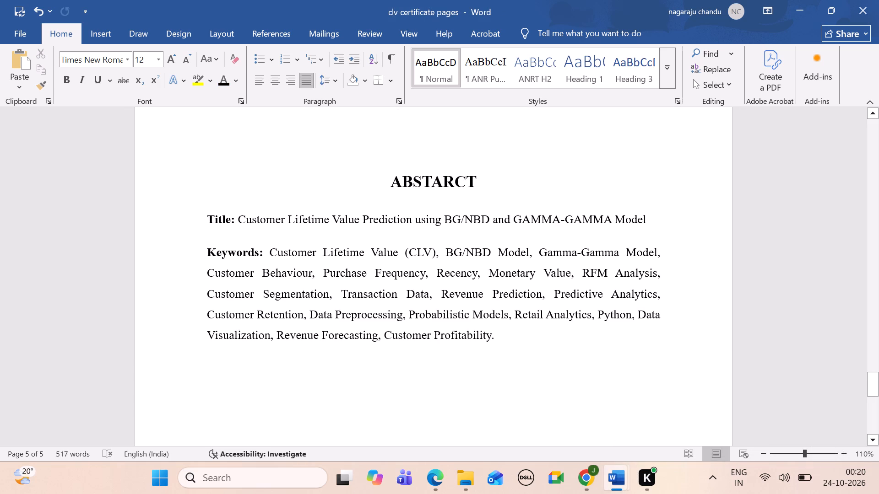
pyautogui.press('Return')
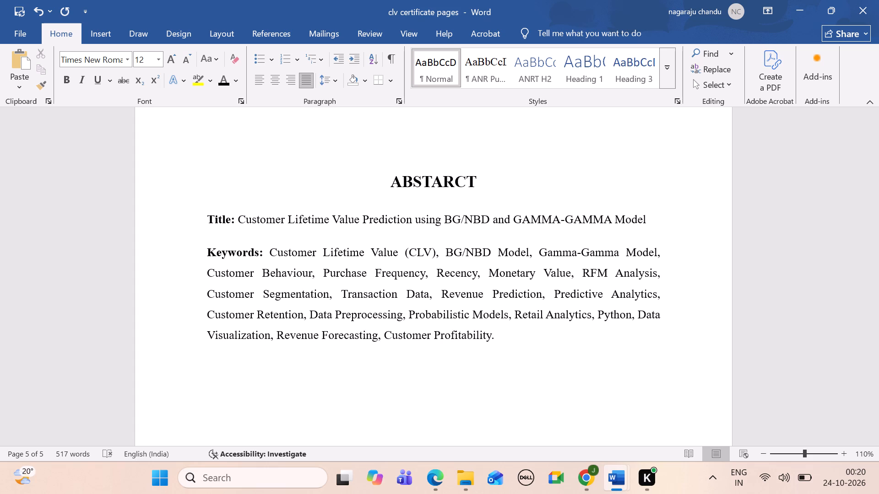
pyautogui.hotkey('ctrl', 'b')
pyautogui.hotkey('shift', 'a')
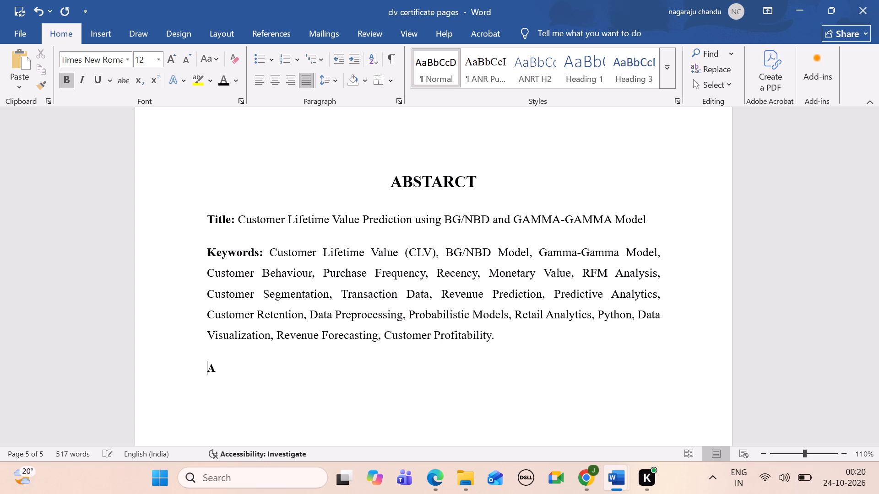
pyautogui.press('b')
pyautogui.write('sta')
pyautogui.press('c')
pyautogui.press('BackSpace')
pyautogui.press('BackSpace')
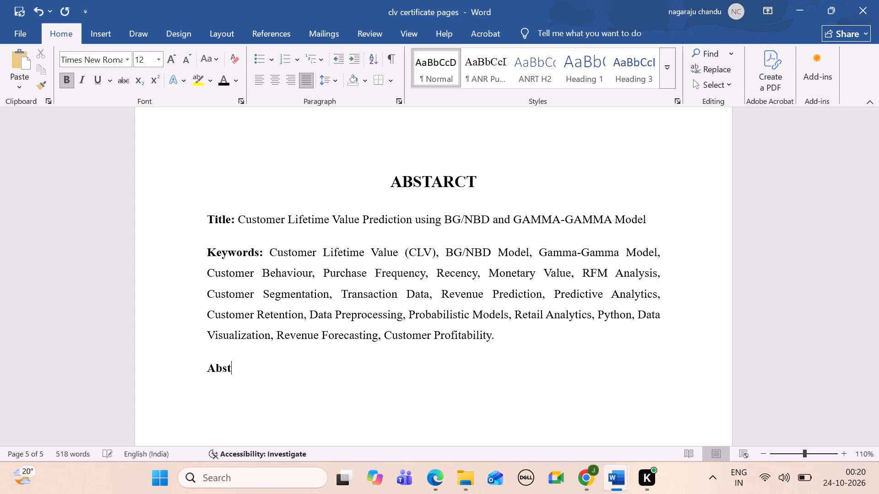
pyautogui.write('ract')
pyautogui.hotkey('shift', ':')
pyautogui.press('Return')
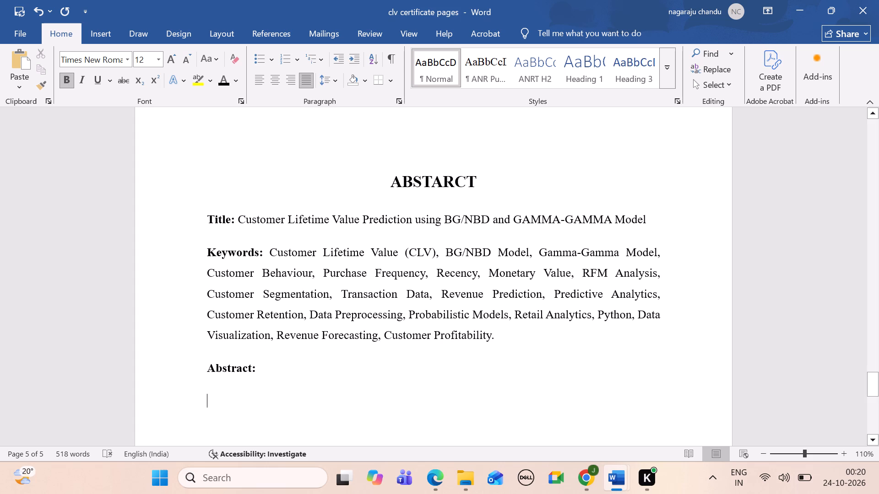
pyautogui.click(71, 85)
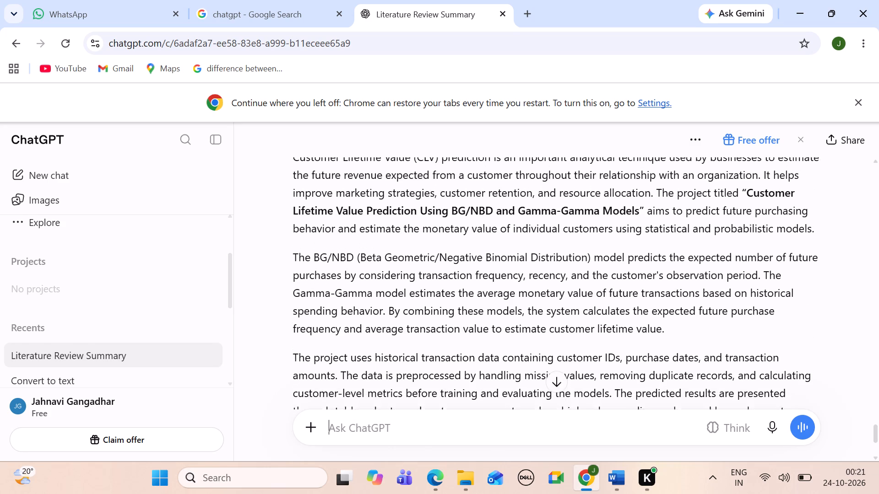
pyautogui.scroll(2, 408, 283)
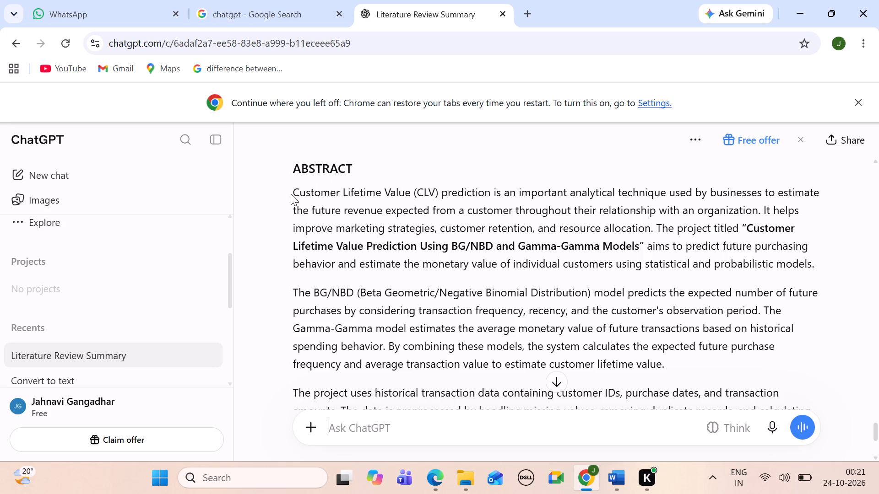
pyautogui.moveTo(295, 190); pyautogui.dragTo(517, 314)
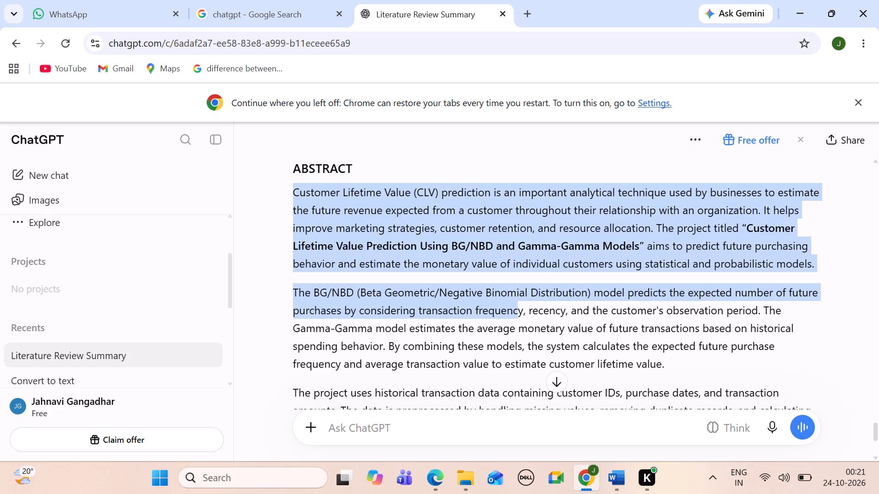
pyautogui.moveTo(517, 314); pyautogui.dragTo(545, 302)
pyautogui.scroll(1, 531, 334)
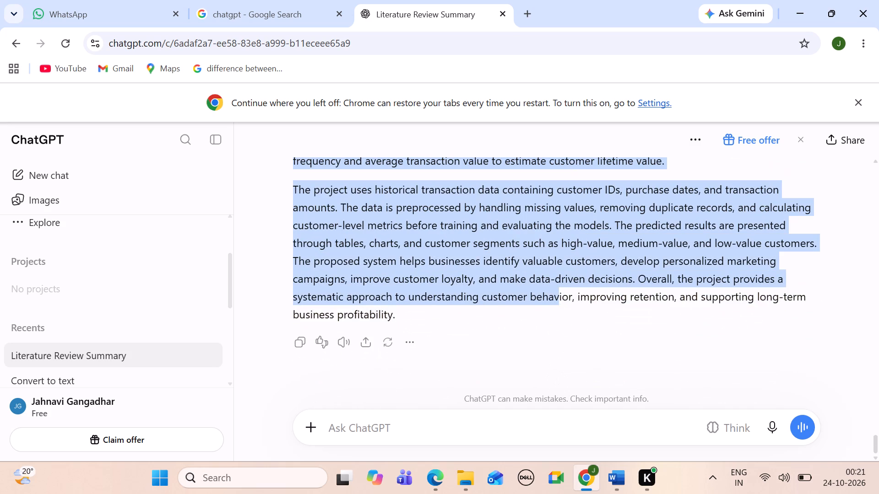
pyautogui.moveTo(545, 302); pyautogui.dragTo(597, 339)
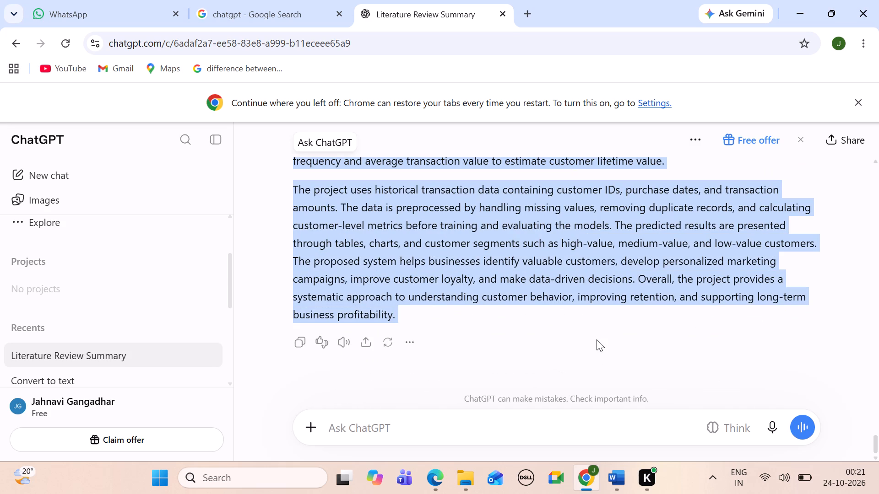
pyautogui.hotkey('ctrl', 'c')
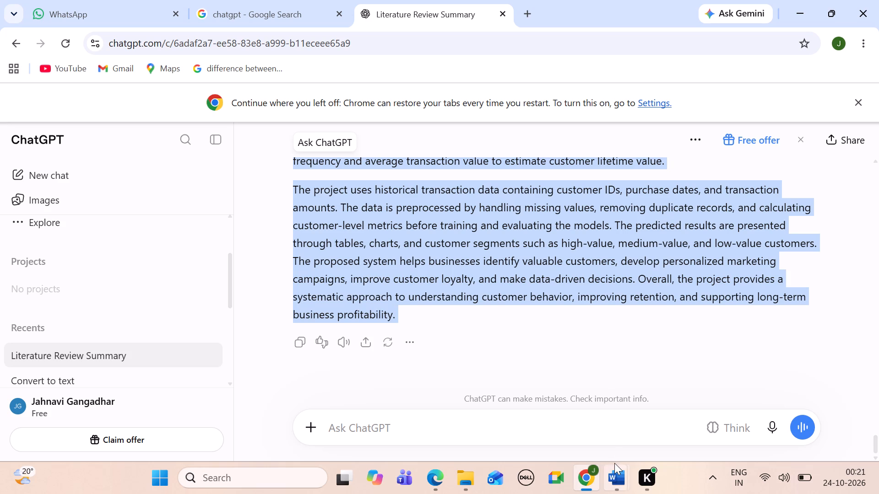
# Switch to the clv certificate pages document in Word and paste the shortened abstract on the empty line below "Abstract:".
pyautogui.click(614, 471)
pyautogui.click(617, 418)
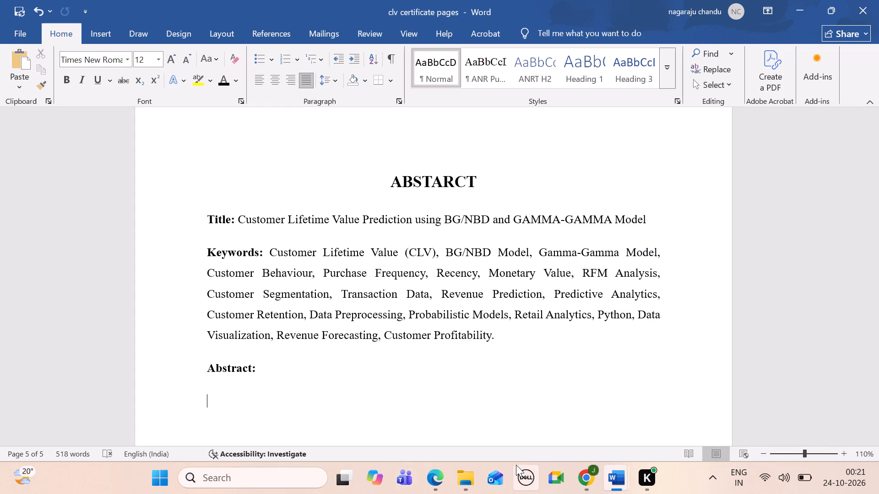
pyautogui.hotkey('ctrl', 'v')
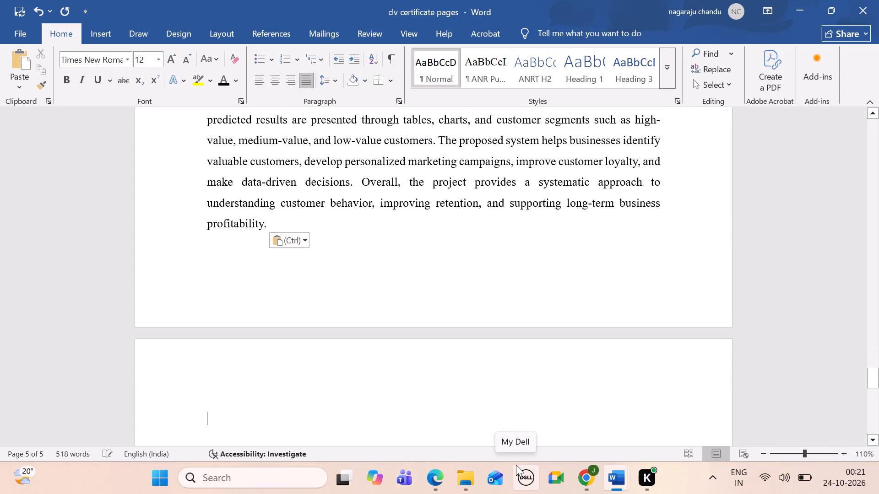
# Review the pasted abstract paragraphs and how they fit on the Abstract page and the page after it.
pyautogui.scroll(-2, 516, 465)
pyautogui.scroll(2, 516, 465)
pyautogui.scroll(2, 567, 289)
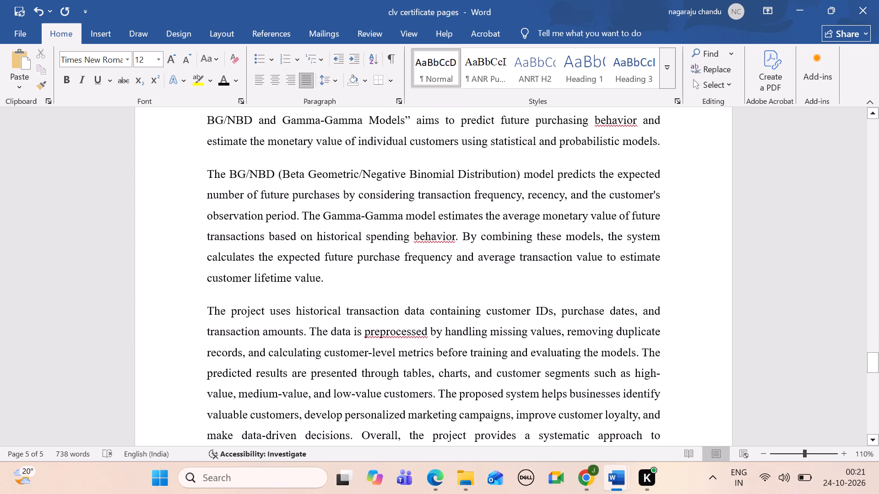
pyautogui.scroll(1, 567, 289)
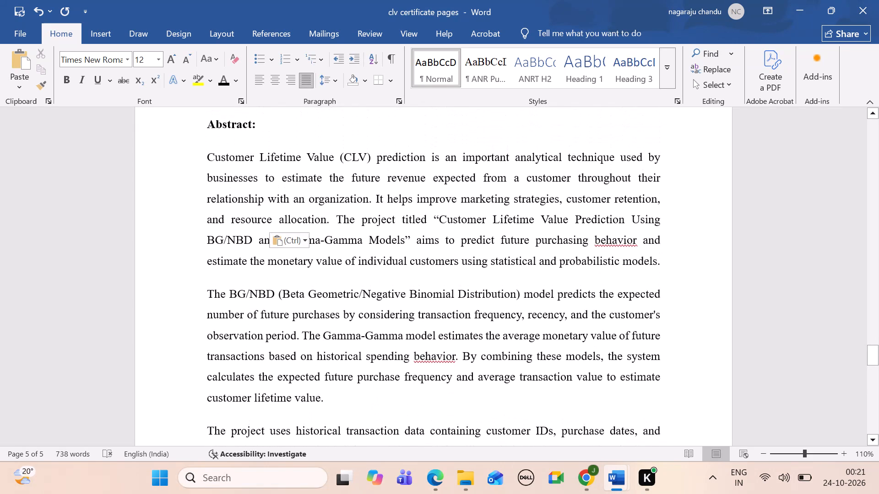
pyautogui.scroll(1, 567, 289)
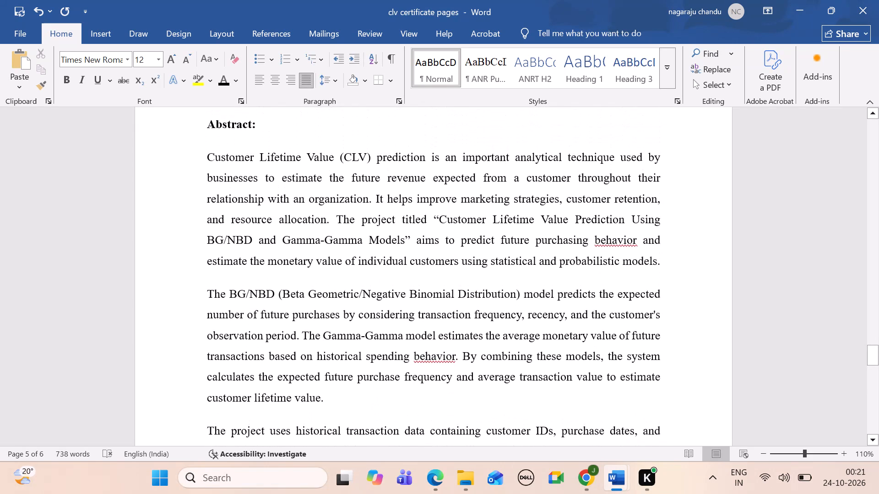
pyautogui.scroll(-5, 567, 289)
pyautogui.scroll(1, 567, 289)
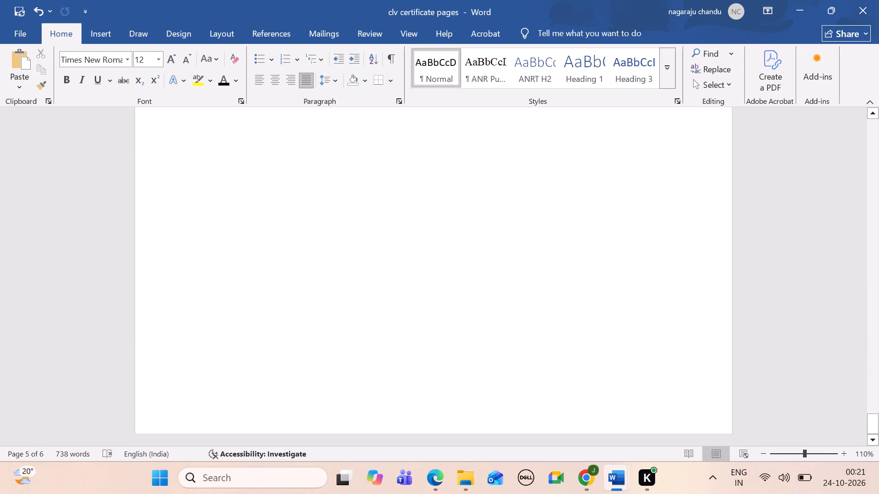
pyautogui.scroll(1, 567, 289)
pyautogui.scroll(-1, 567, 289)
pyautogui.scroll(1, 567, 289)
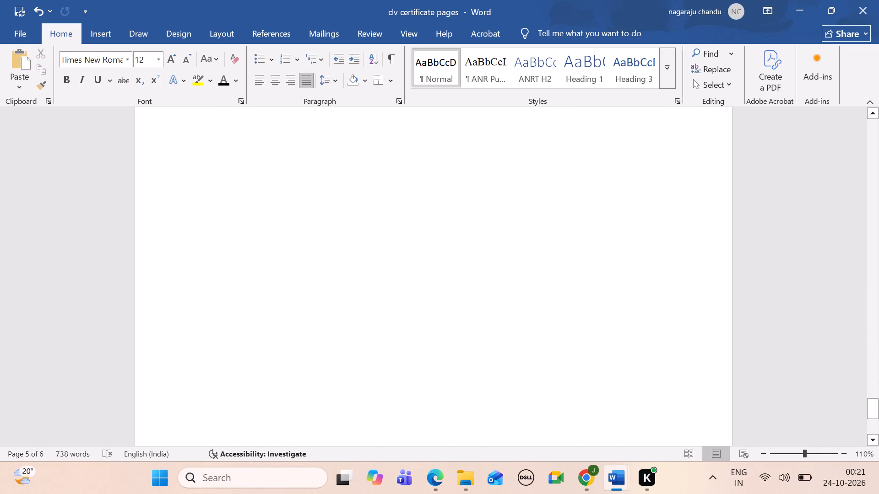
pyautogui.scroll(3, 567, 289)
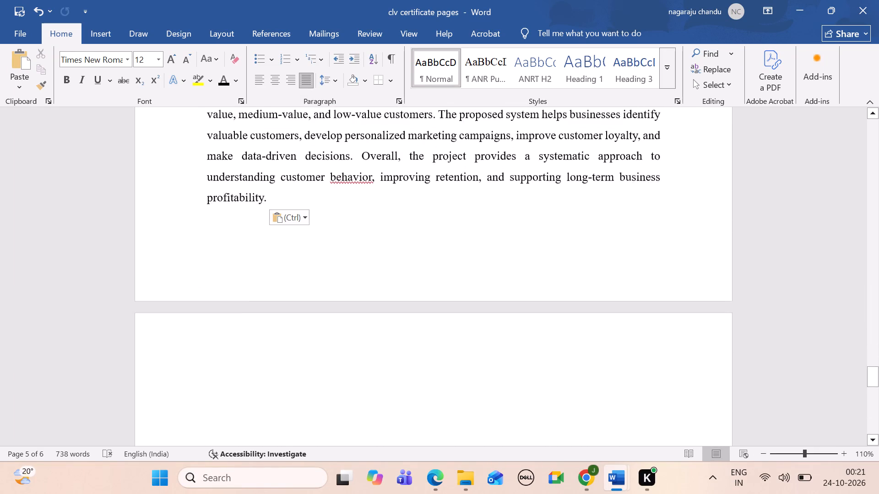
pyautogui.scroll(2, 567, 289)
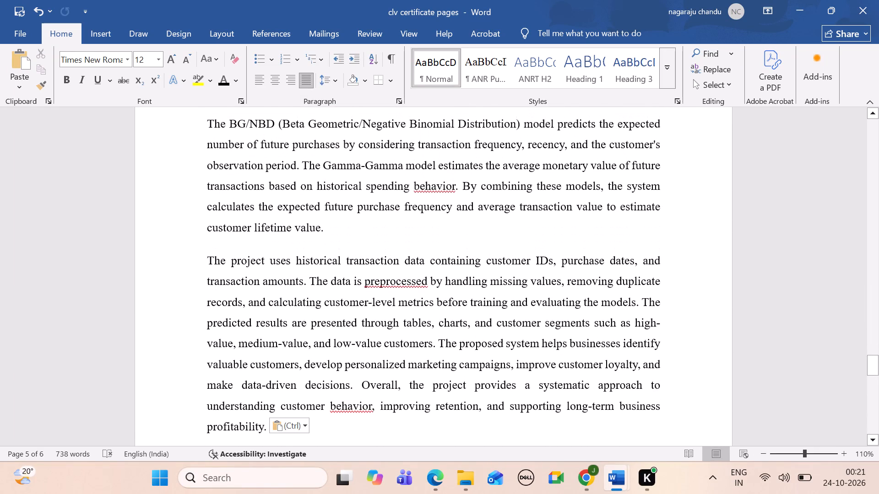